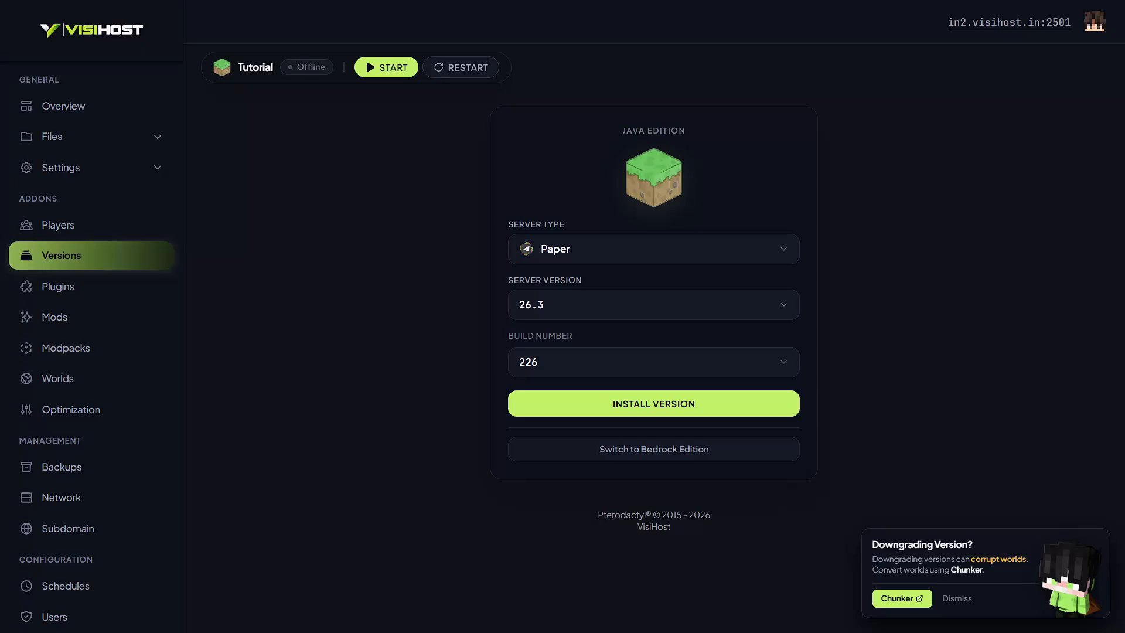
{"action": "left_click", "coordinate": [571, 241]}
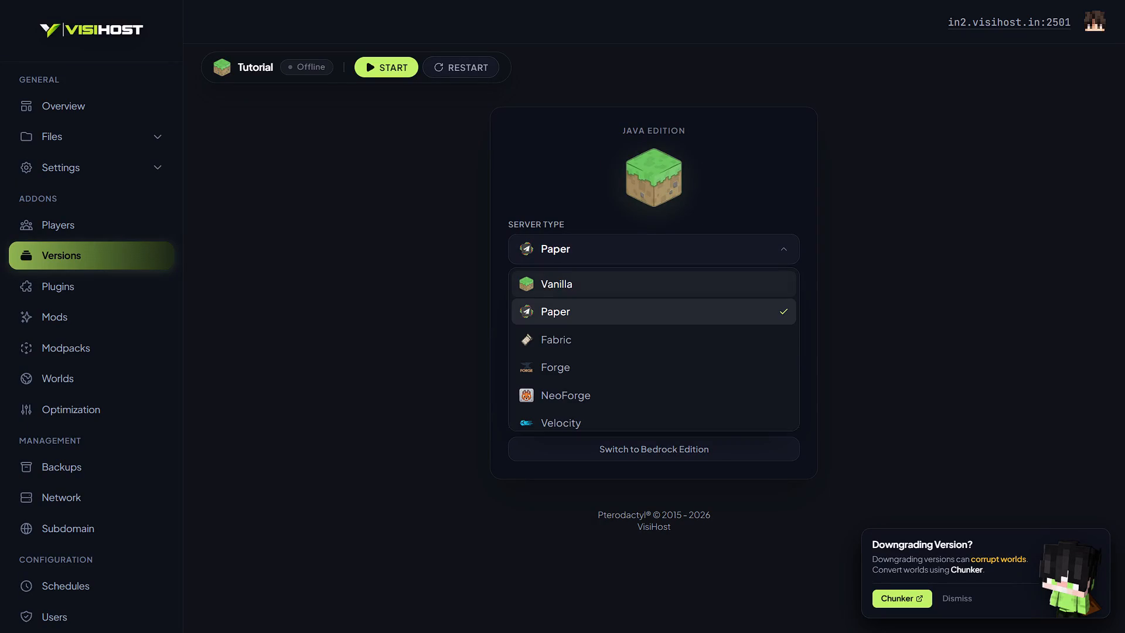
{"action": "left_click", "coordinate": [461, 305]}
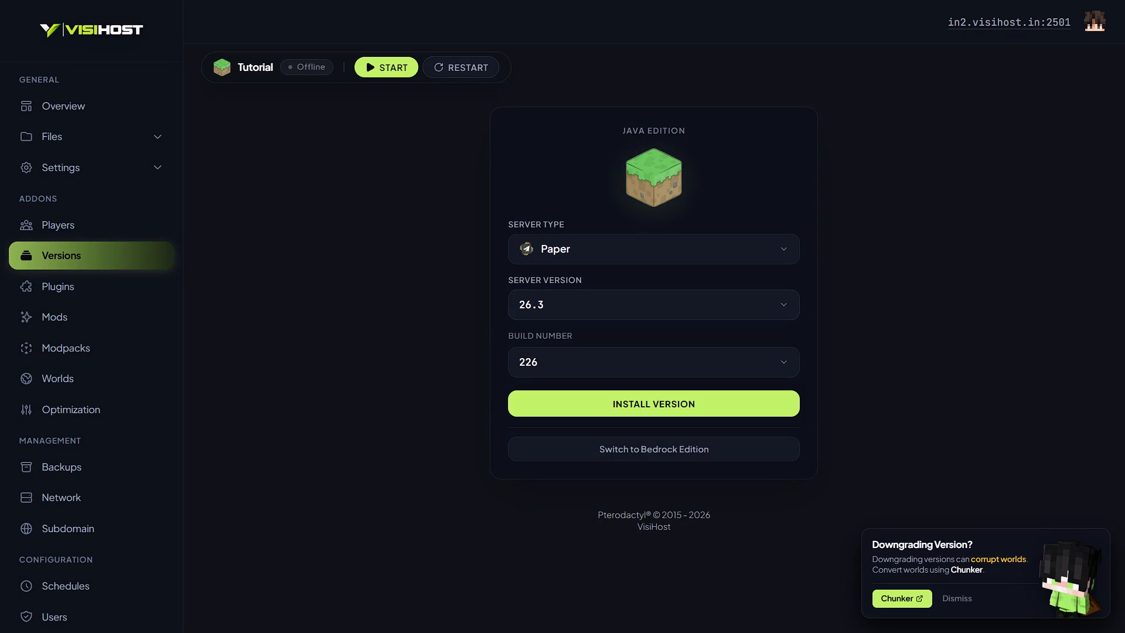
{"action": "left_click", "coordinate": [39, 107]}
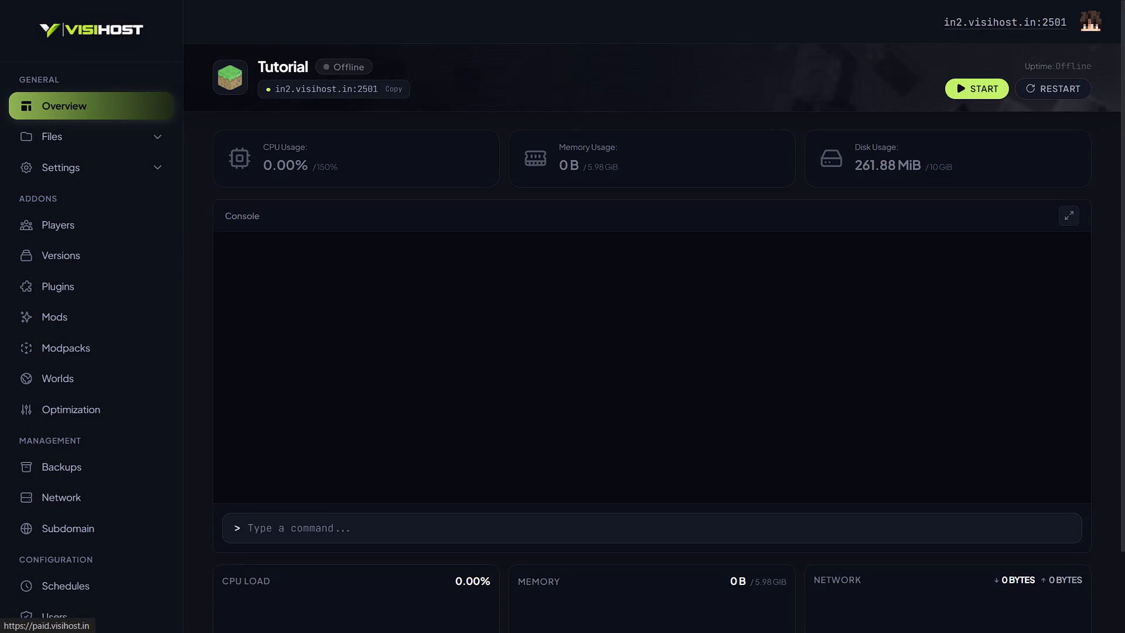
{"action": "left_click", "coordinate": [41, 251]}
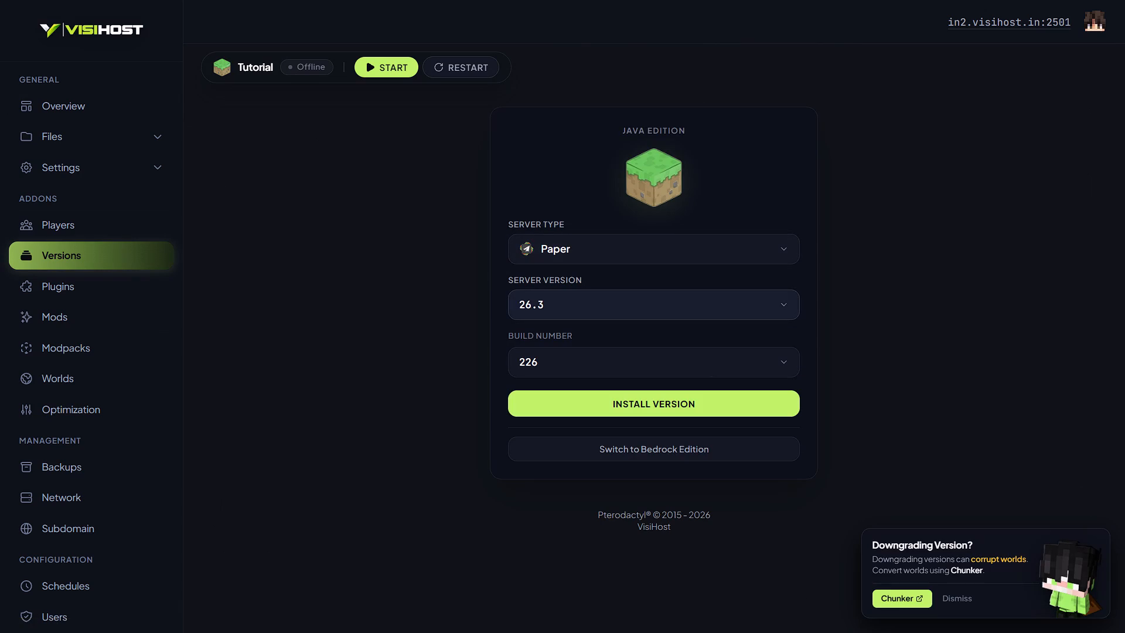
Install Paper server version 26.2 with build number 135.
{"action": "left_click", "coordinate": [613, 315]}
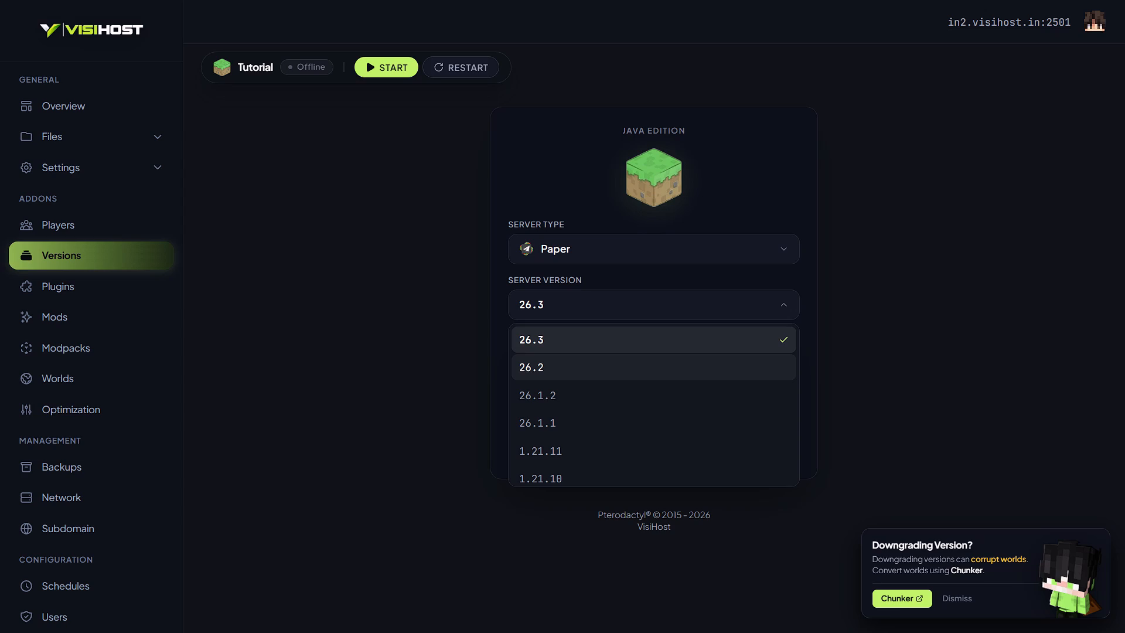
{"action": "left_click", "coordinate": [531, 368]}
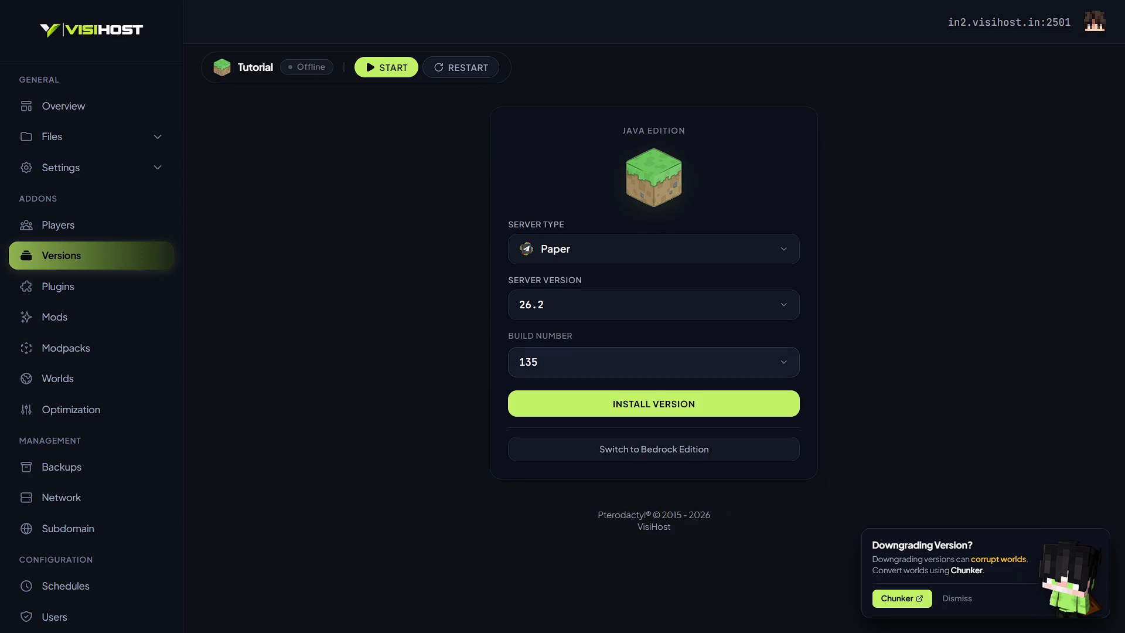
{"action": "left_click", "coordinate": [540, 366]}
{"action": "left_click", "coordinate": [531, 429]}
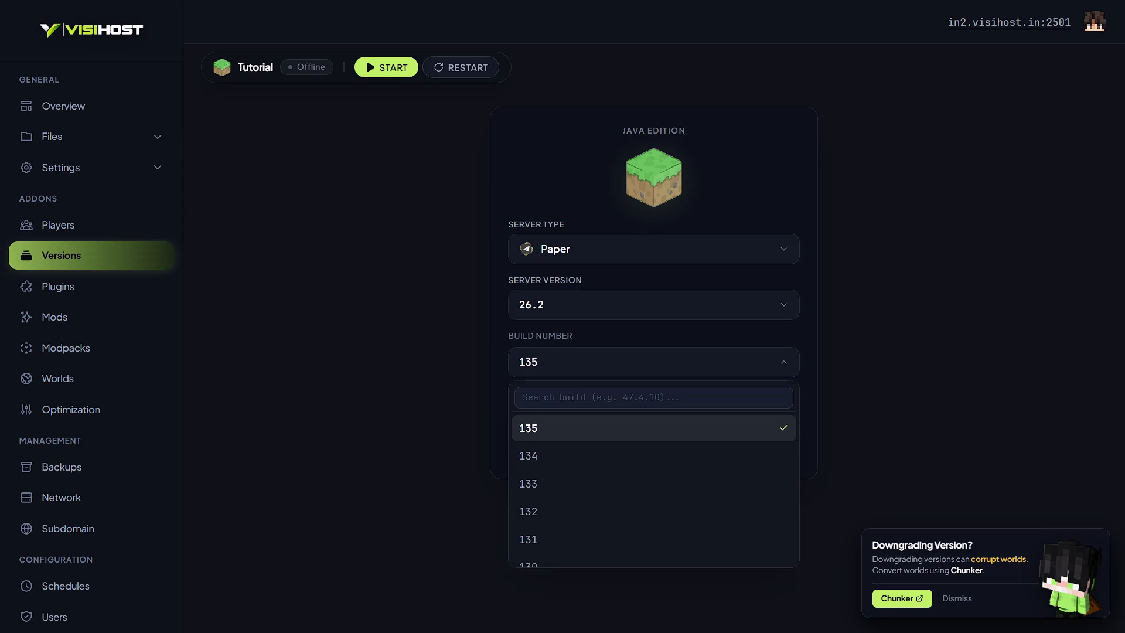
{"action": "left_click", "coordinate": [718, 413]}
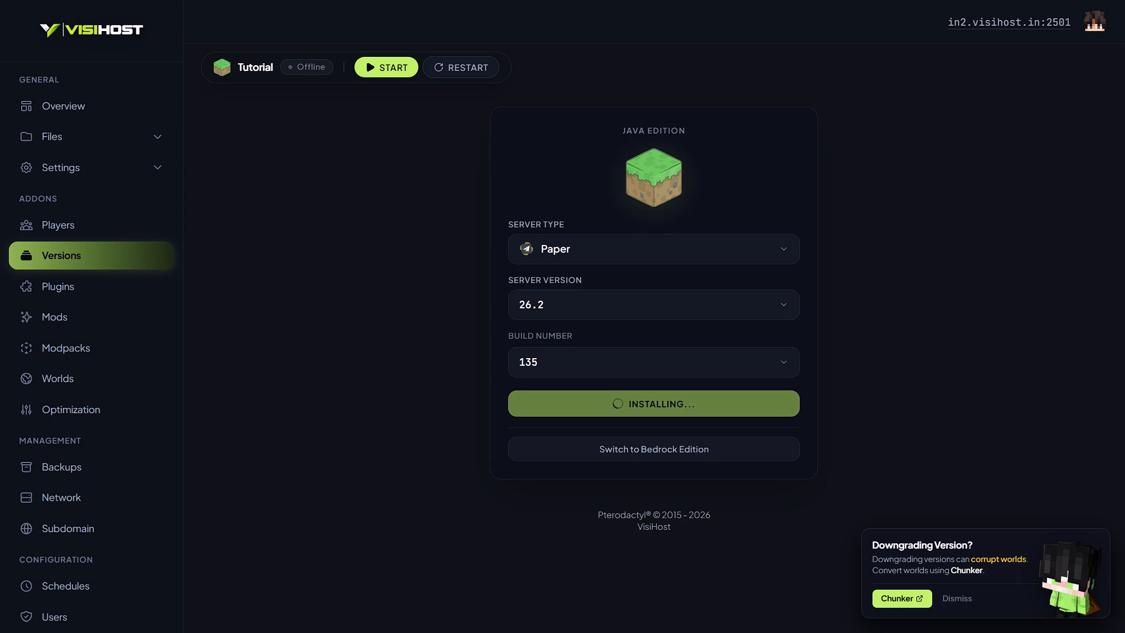
Permanently delete all files and folders in the server's root directory.
{"action": "left_click", "coordinate": [79, 132]}
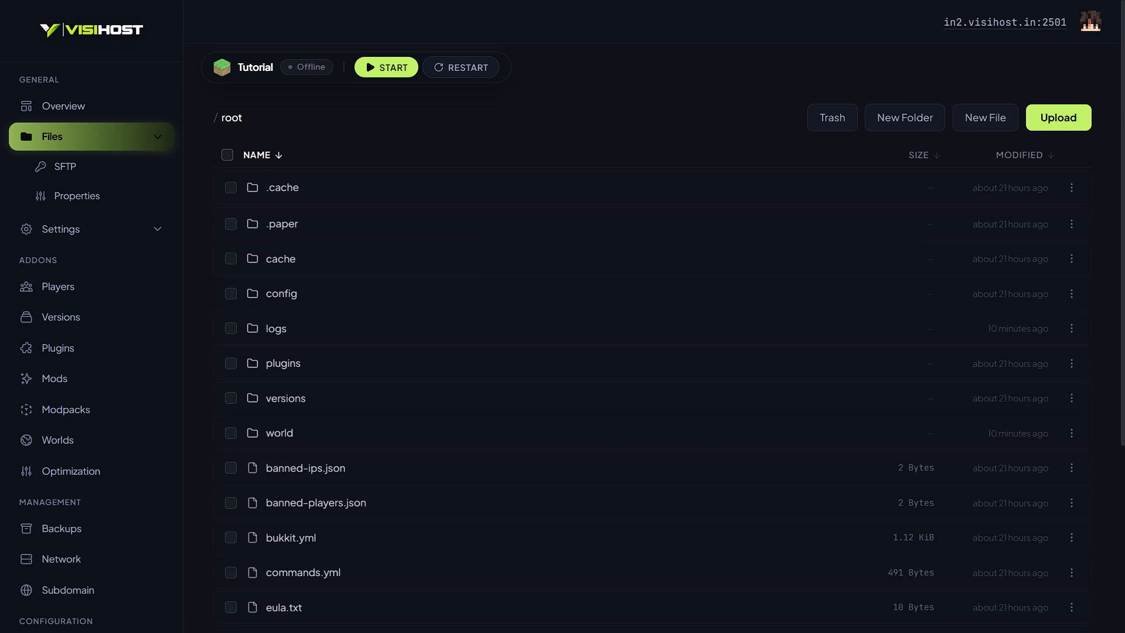
{"action": "left_click", "coordinate": [227, 157]}
{"action": "left_click", "coordinate": [637, 601]}
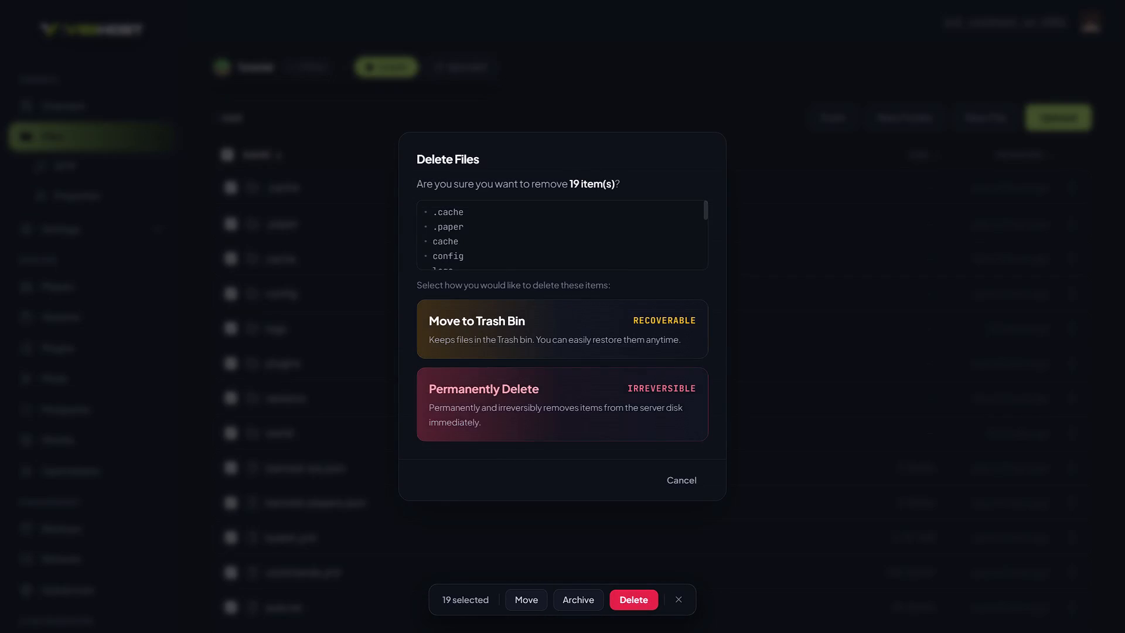
{"action": "left_click", "coordinate": [600, 403]}
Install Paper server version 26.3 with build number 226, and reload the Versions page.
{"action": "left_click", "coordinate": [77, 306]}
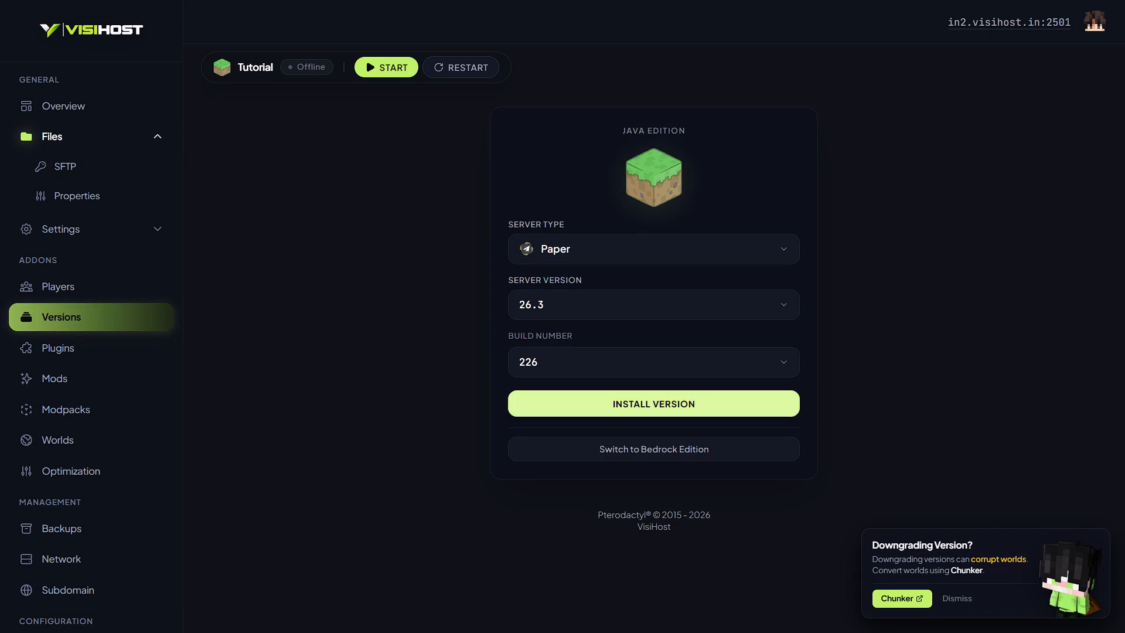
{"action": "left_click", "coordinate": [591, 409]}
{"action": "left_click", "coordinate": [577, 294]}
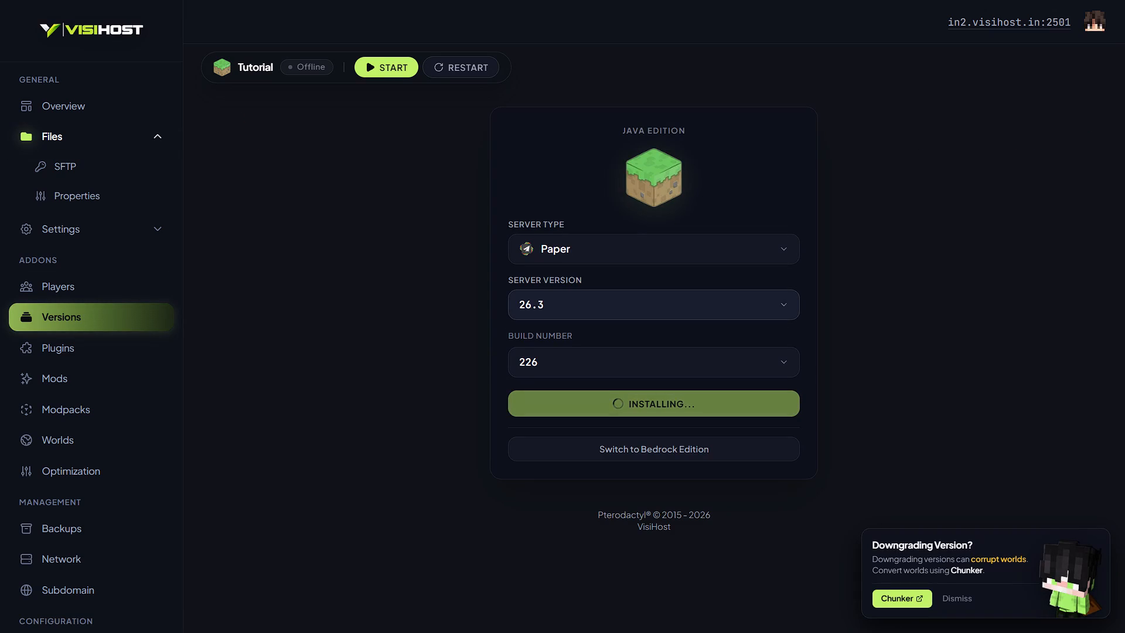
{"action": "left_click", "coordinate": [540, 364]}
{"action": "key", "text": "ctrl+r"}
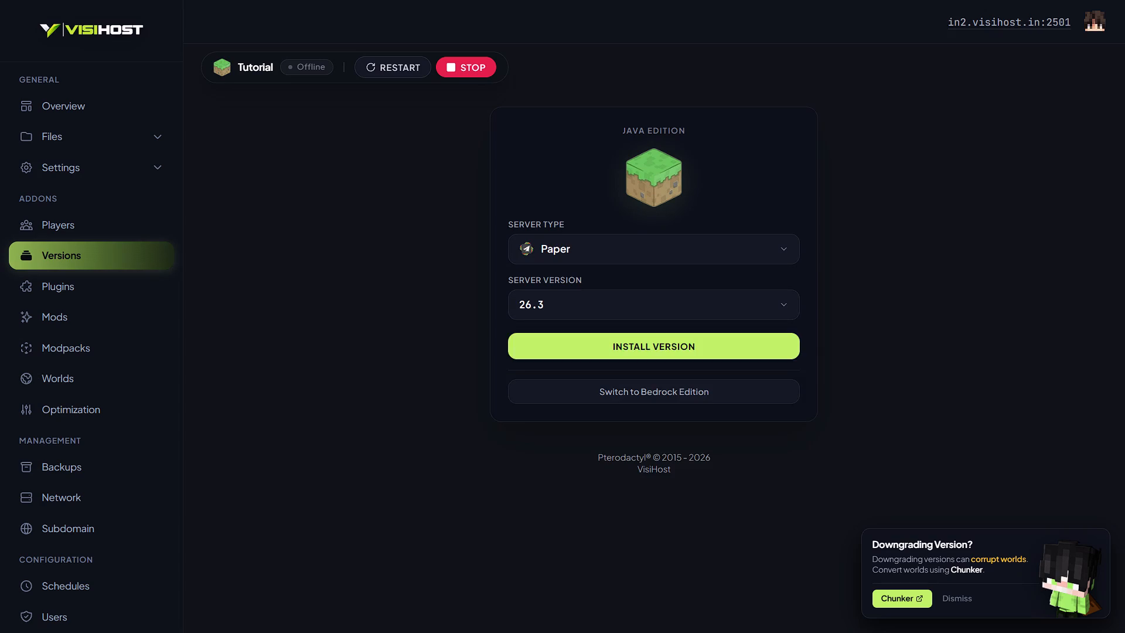
Install Paper server version 26.2 with build number 135 on the emptied server.
{"action": "left_click", "coordinate": [540, 311]}
{"action": "left_click", "coordinate": [531, 367]}
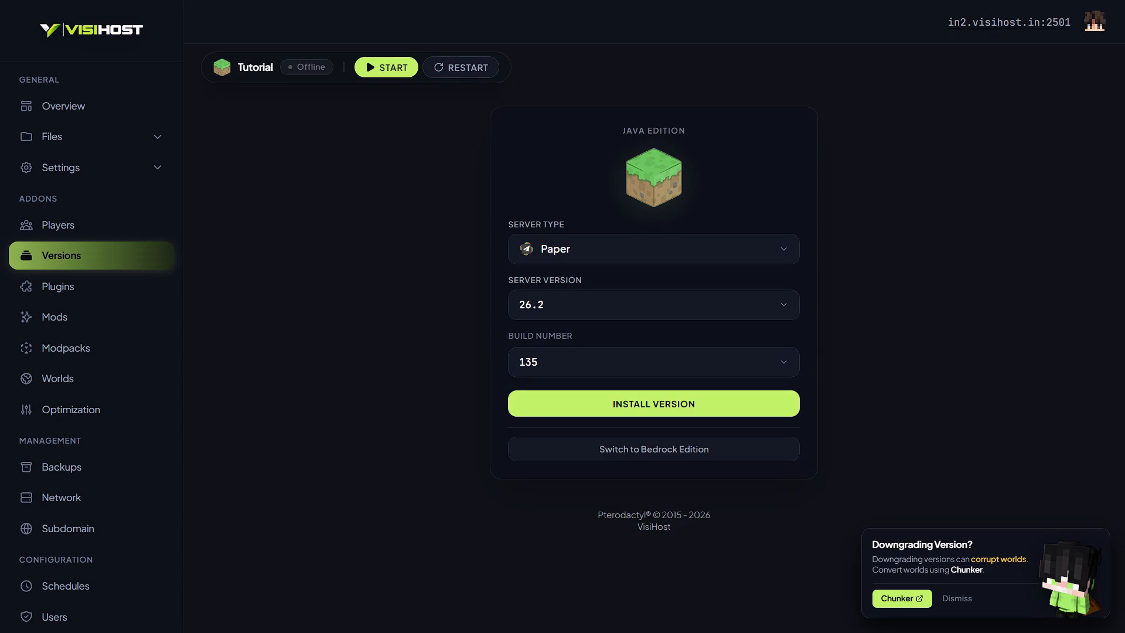
{"action": "left_click", "coordinate": [638, 411]}
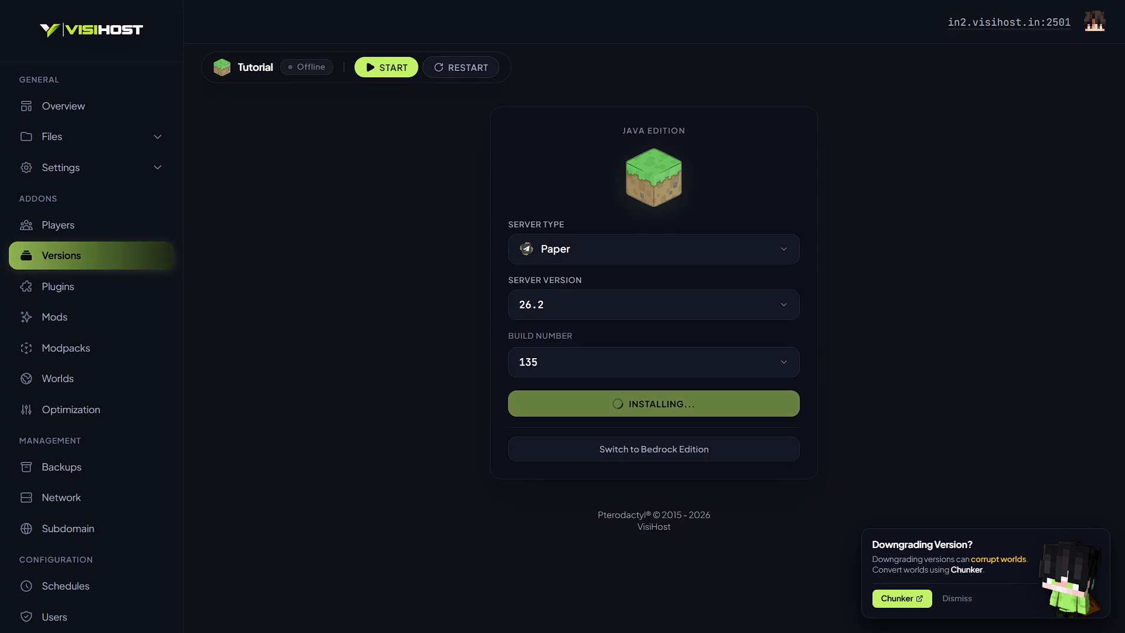
Check the root directory for the newly installed server files.
{"action": "left_click", "coordinate": [75, 140]}
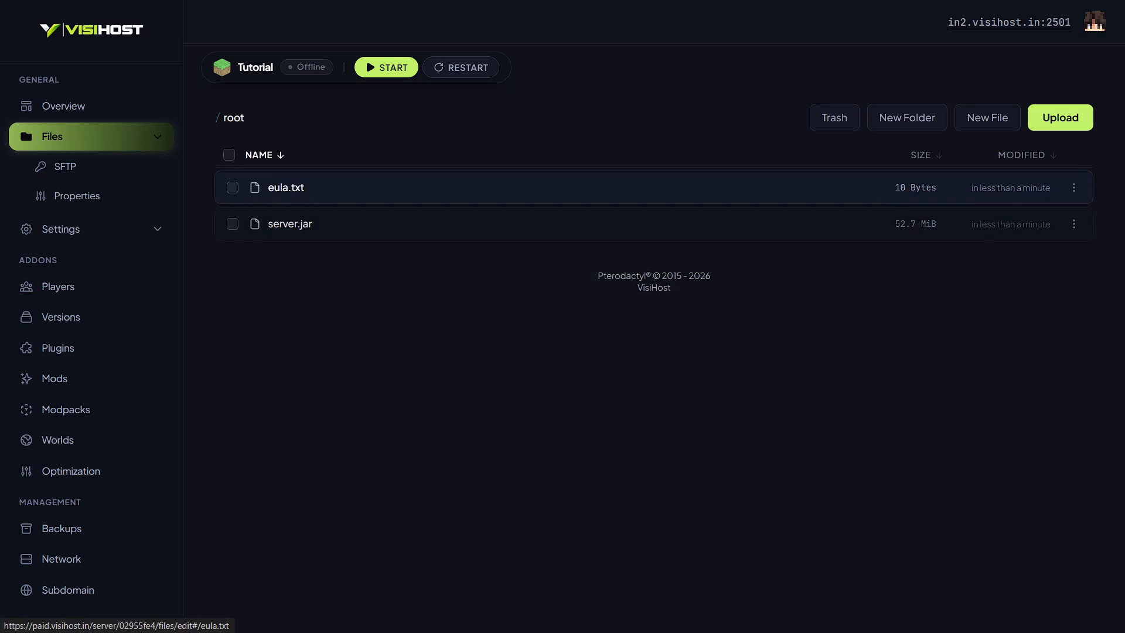
{"action": "scroll", "coordinate": [265, 182], "scroll_direction": "up", "scroll_amount": 1}
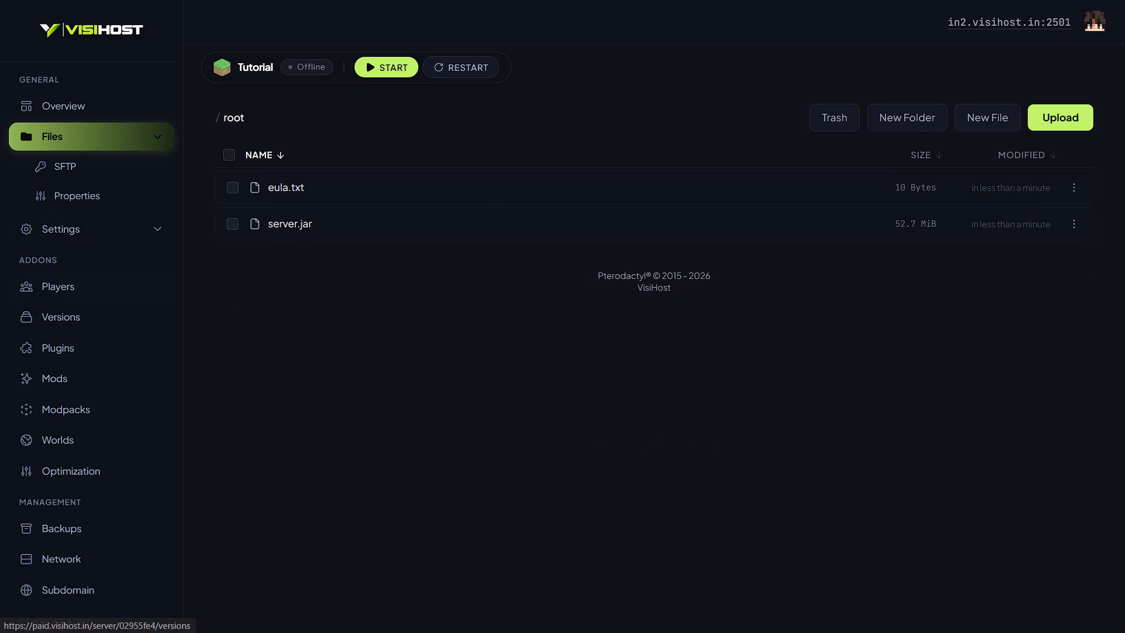
{"action": "left_click", "coordinate": [60, 326]}
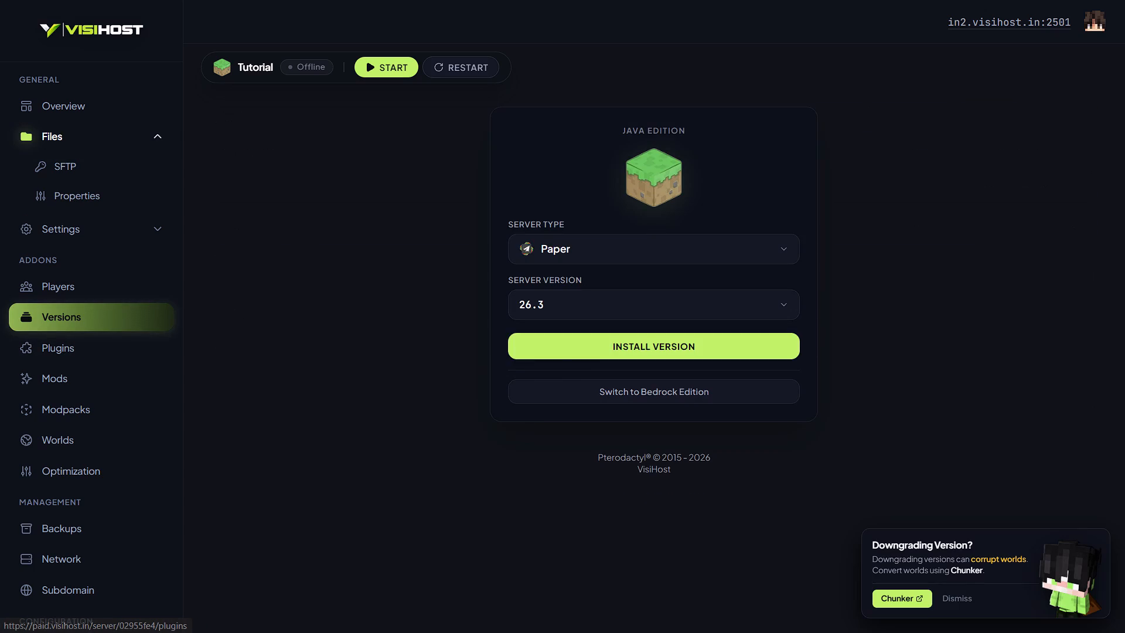
{"action": "left_click", "coordinate": [59, 142]}
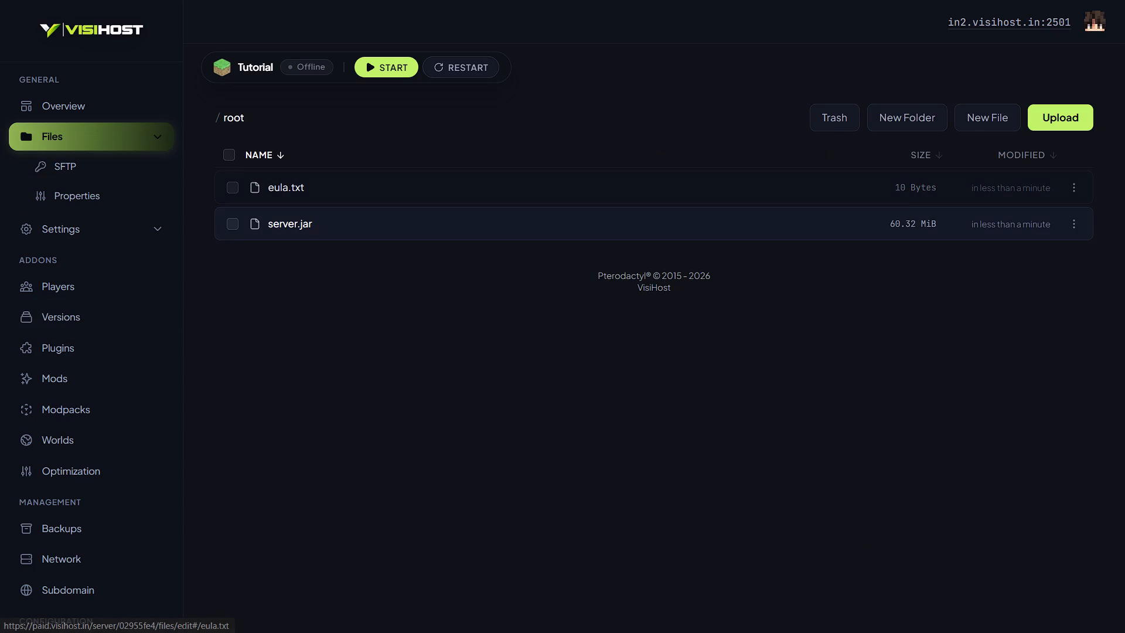
Open eula.txt and examine its eula value closely, highlighting it in the text.
{"action": "left_click", "coordinate": [284, 181]}
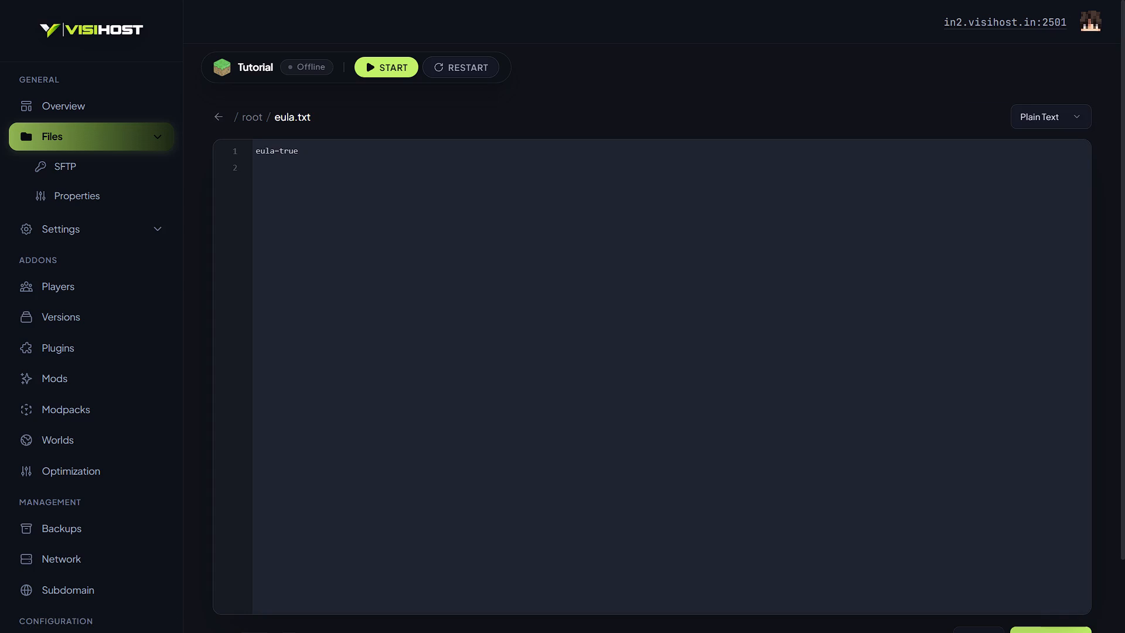
{"action": "scroll", "coordinate": [342, 148], "scroll_direction": "right", "scroll_amount": 5}
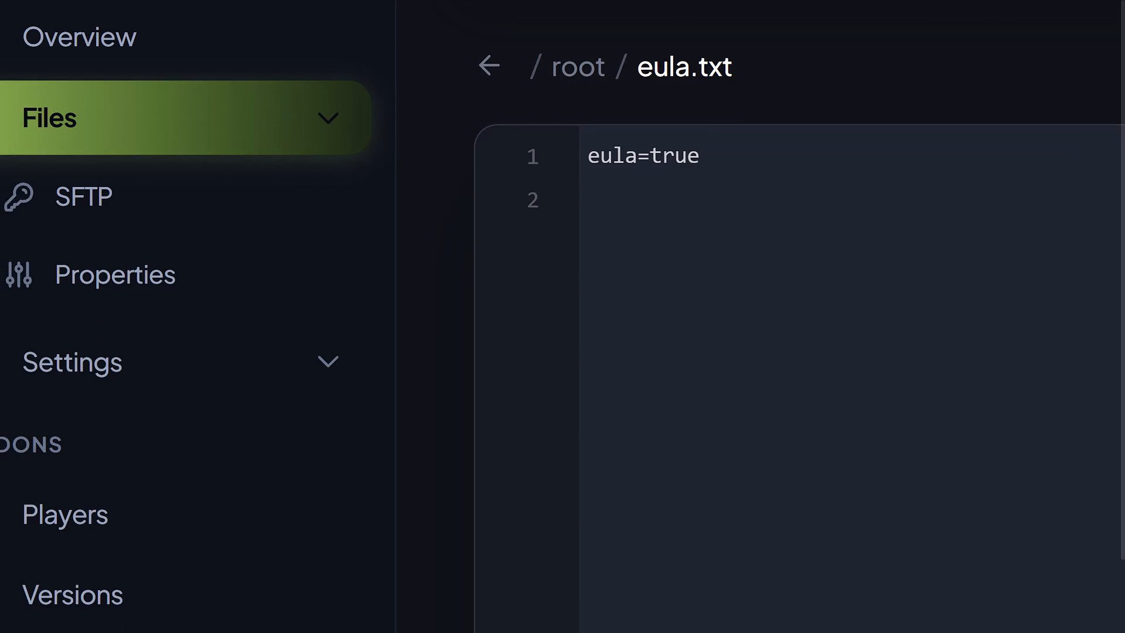
{"action": "scroll", "coordinate": [652, 190], "scroll_direction": "left", "scroll_amount": 1}
{"action": "left_click_drag", "start_coordinate": [607, 159], "coordinate": [682, 165]}
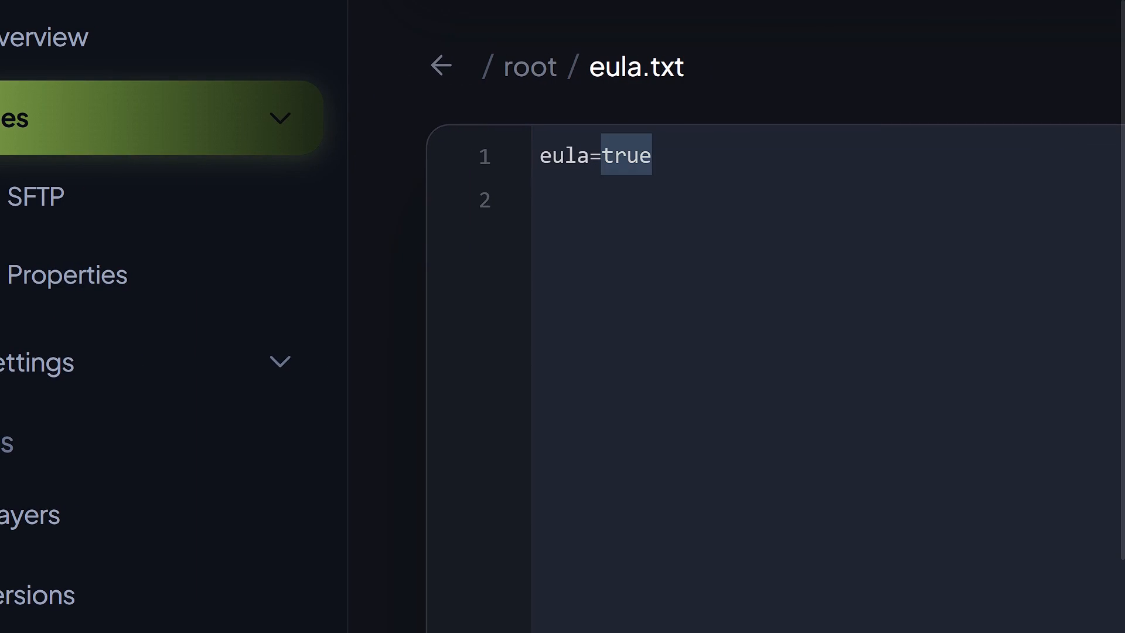
{"action": "left_click", "coordinate": [682, 165]}
{"action": "left_click_drag", "start_coordinate": [682, 165], "coordinate": [609, 155]}
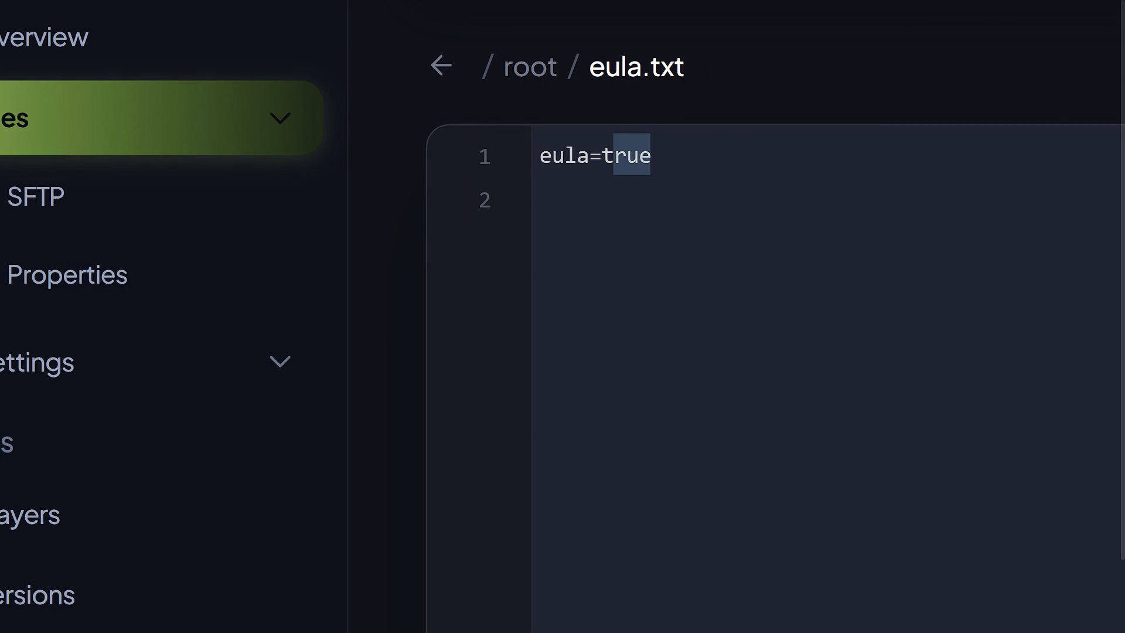
{"action": "left_click_drag", "start_coordinate": [609, 155], "coordinate": [608, 155]}
{"action": "left_click", "coordinate": [608, 155]}
Start the Tutorial server from its Overview page.
{"action": "left_click", "coordinate": [82, 104]}
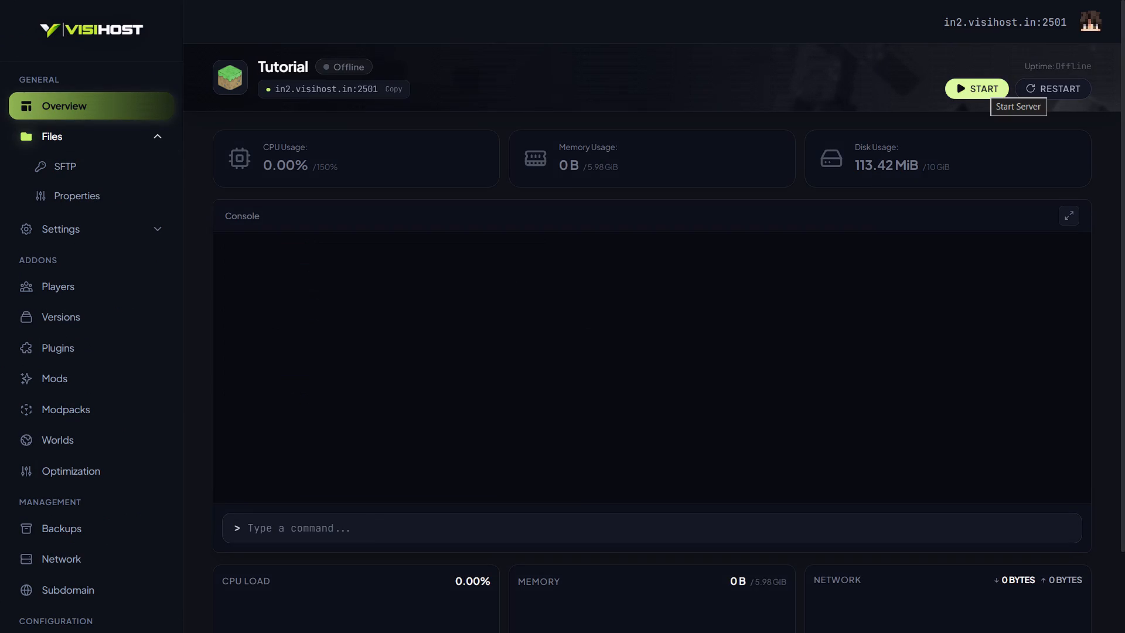
{"action": "left_click", "coordinate": [983, 87]}
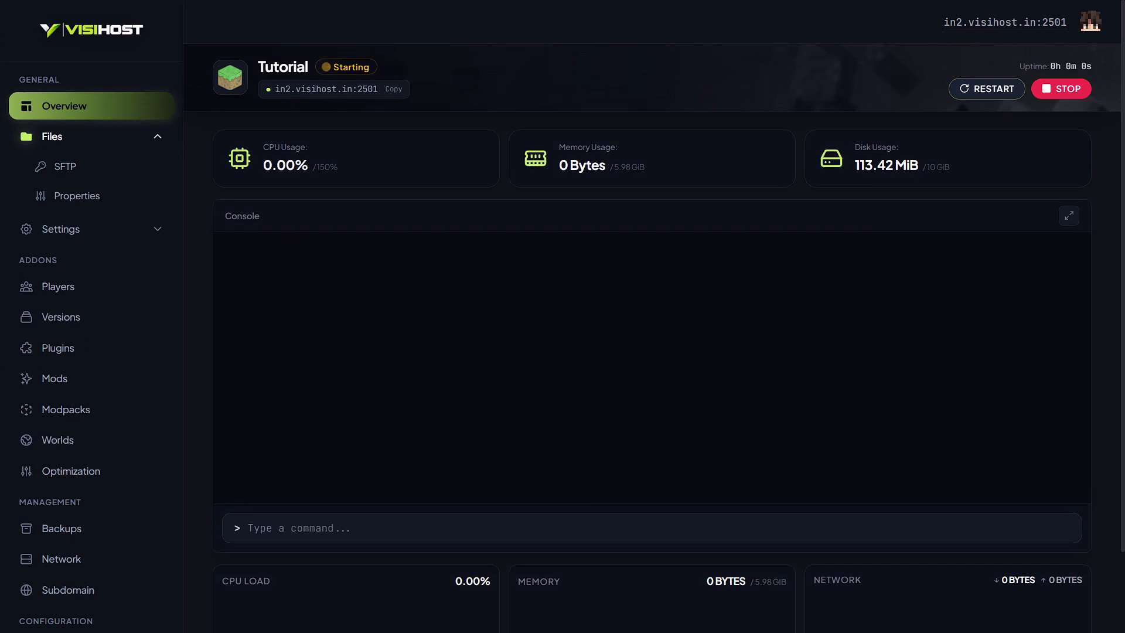
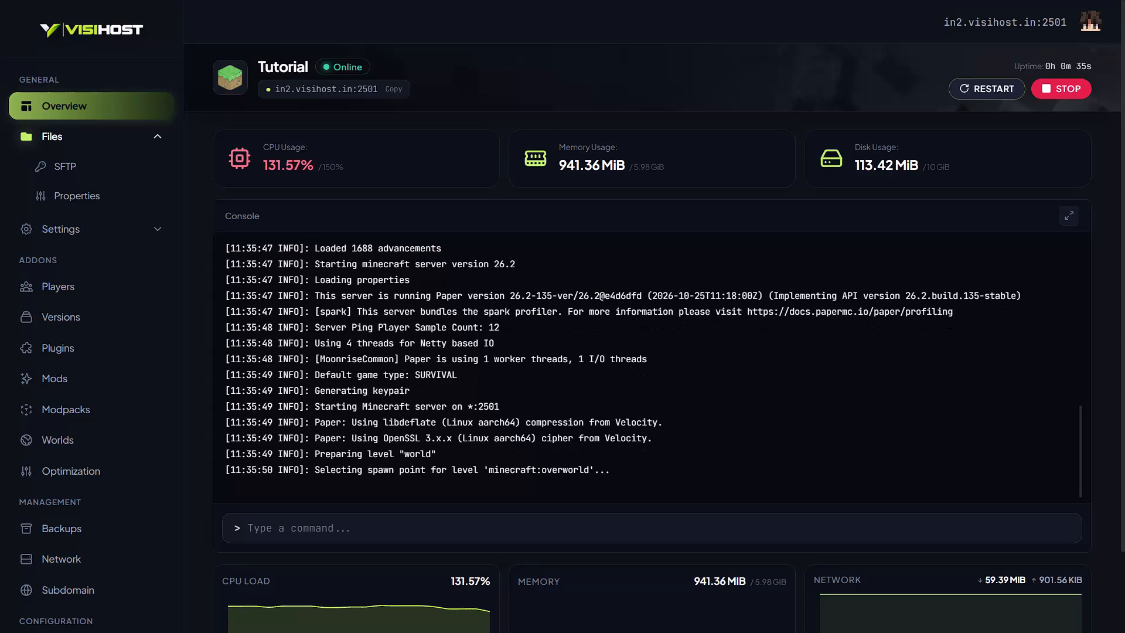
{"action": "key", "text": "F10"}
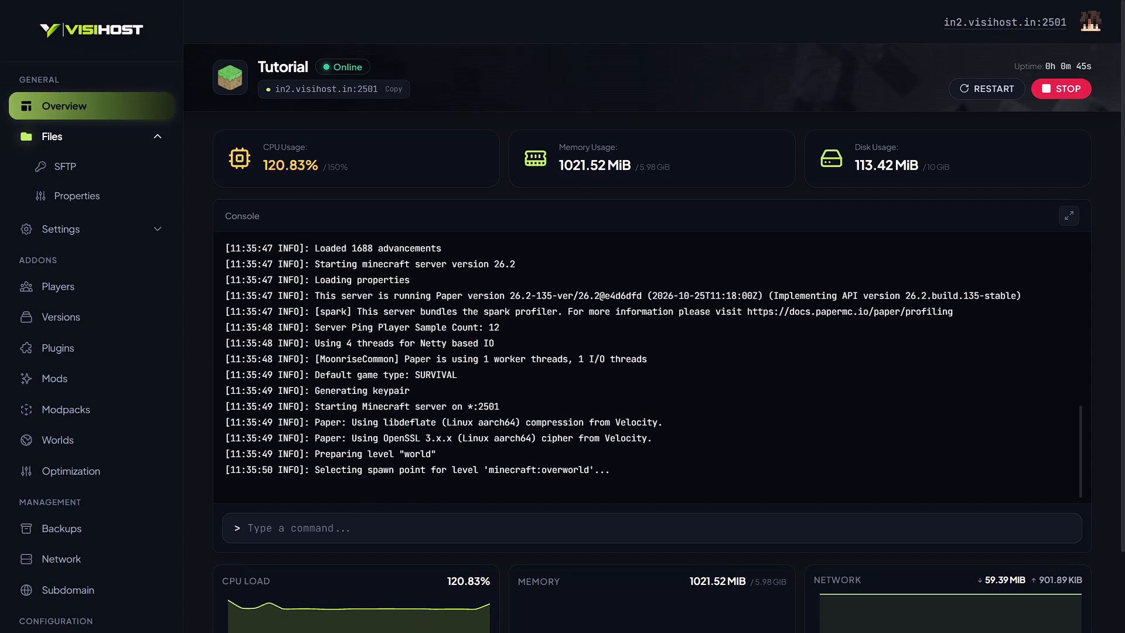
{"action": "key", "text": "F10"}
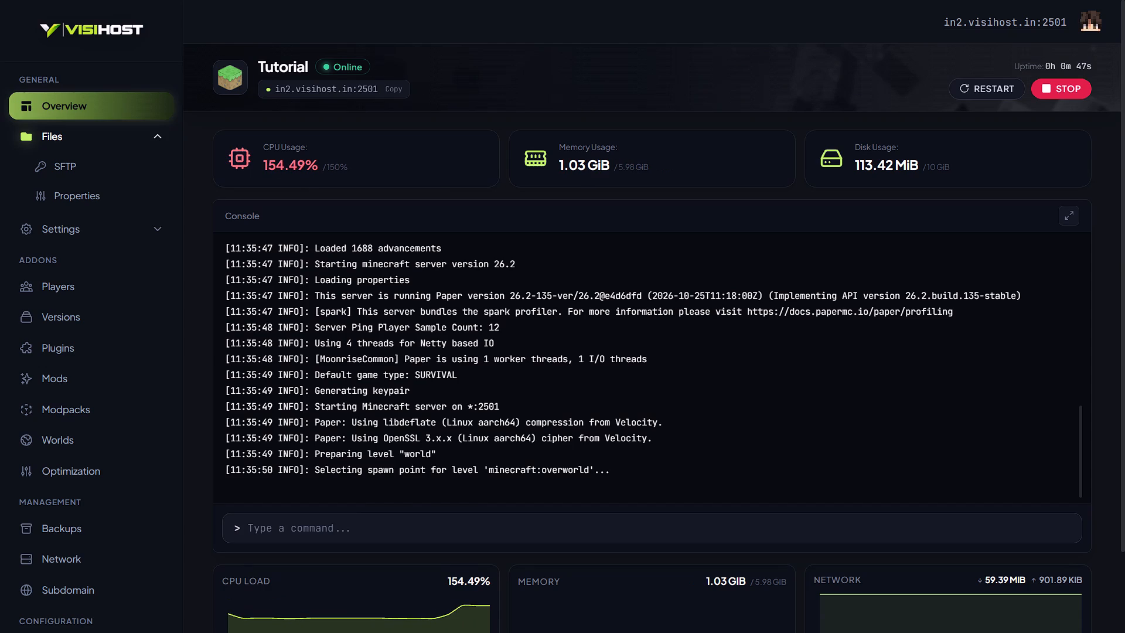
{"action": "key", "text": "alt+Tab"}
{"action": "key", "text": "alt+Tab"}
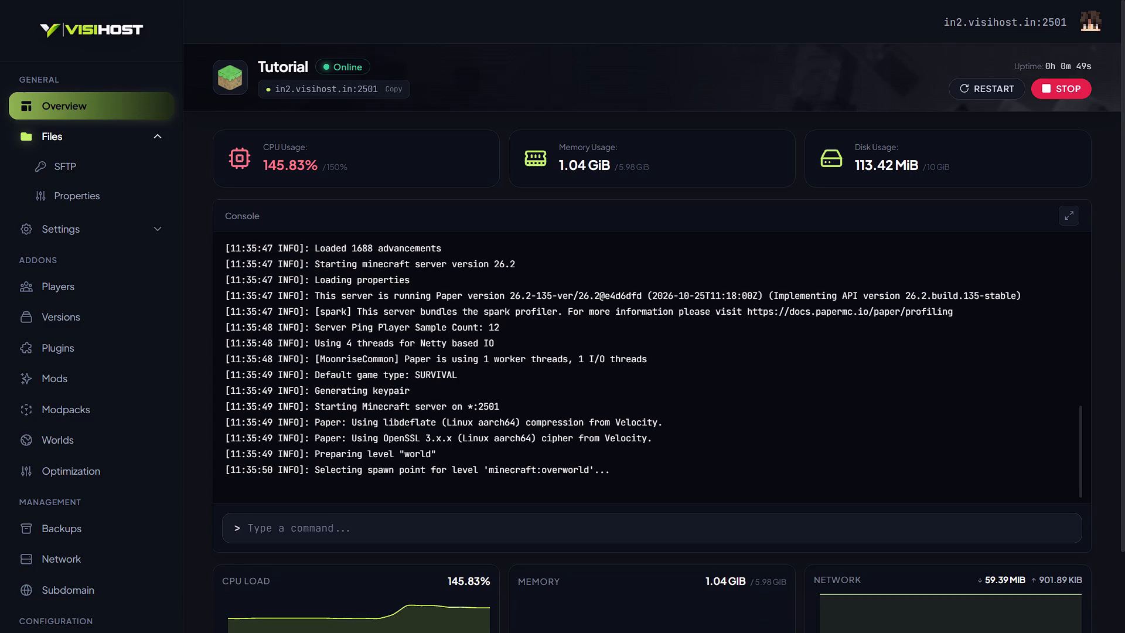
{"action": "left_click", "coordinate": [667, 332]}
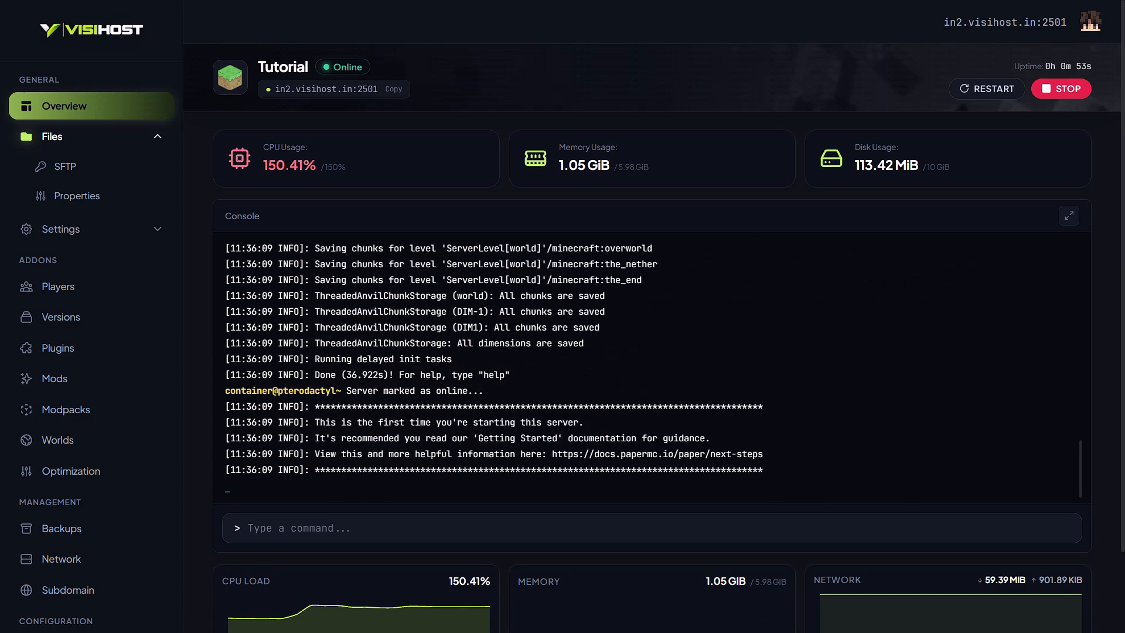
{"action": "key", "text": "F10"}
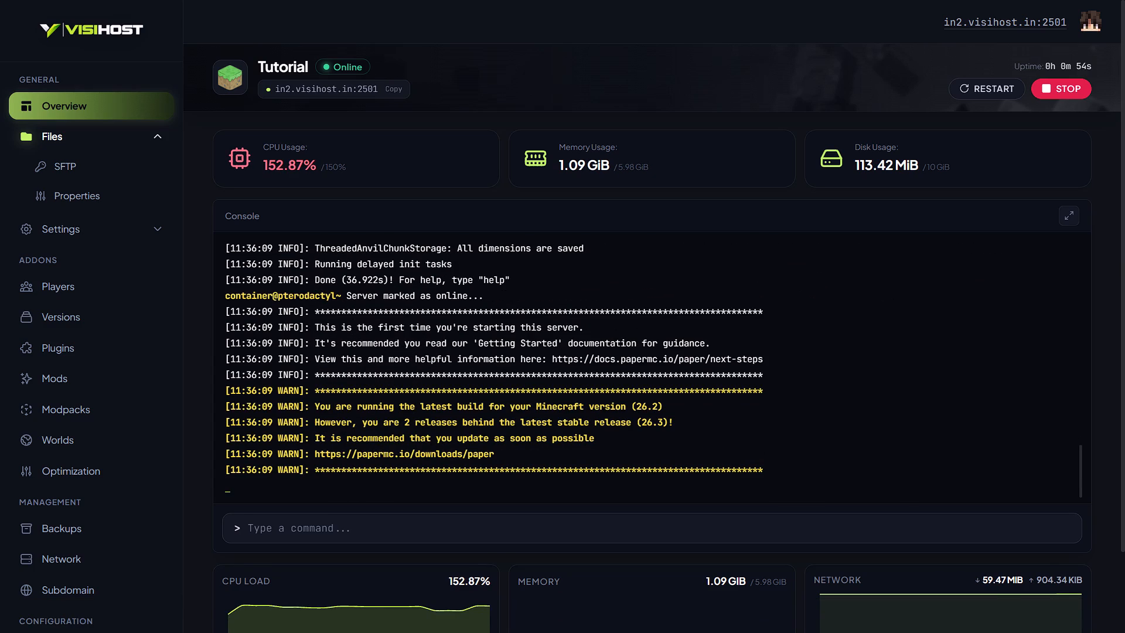
Examine the console's startup completion line and the Paper version messages, highlighting the key text.
{"action": "scroll", "coordinate": [503, 336], "scroll_direction": "up", "scroll_amount": 1}
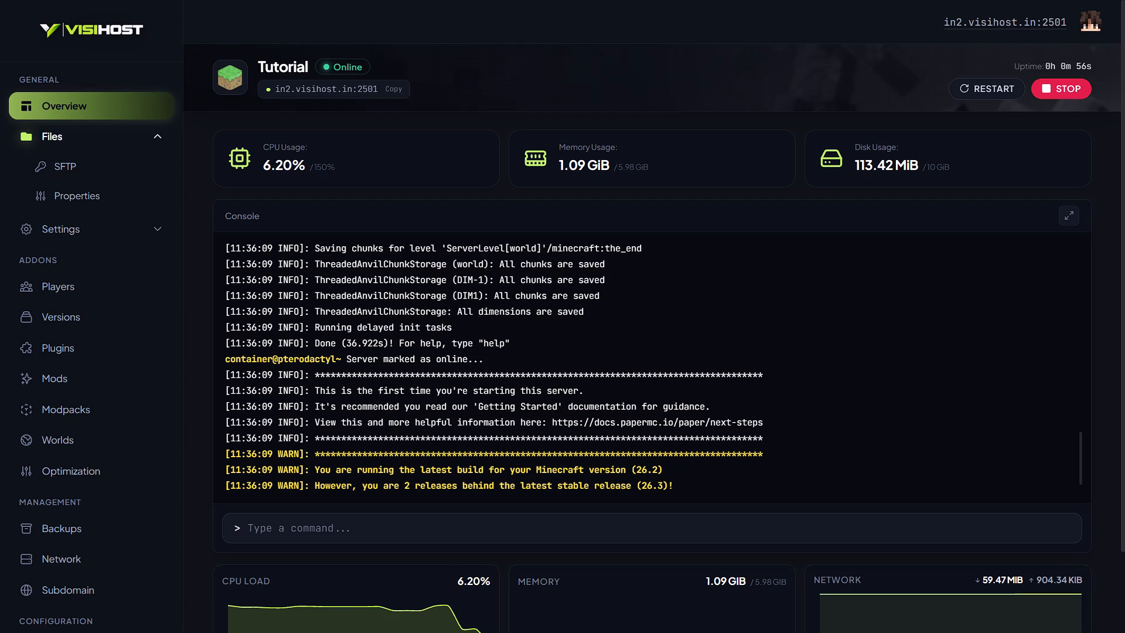
{"action": "left_click_drag", "start_coordinate": [315, 338], "coordinate": [505, 339]}
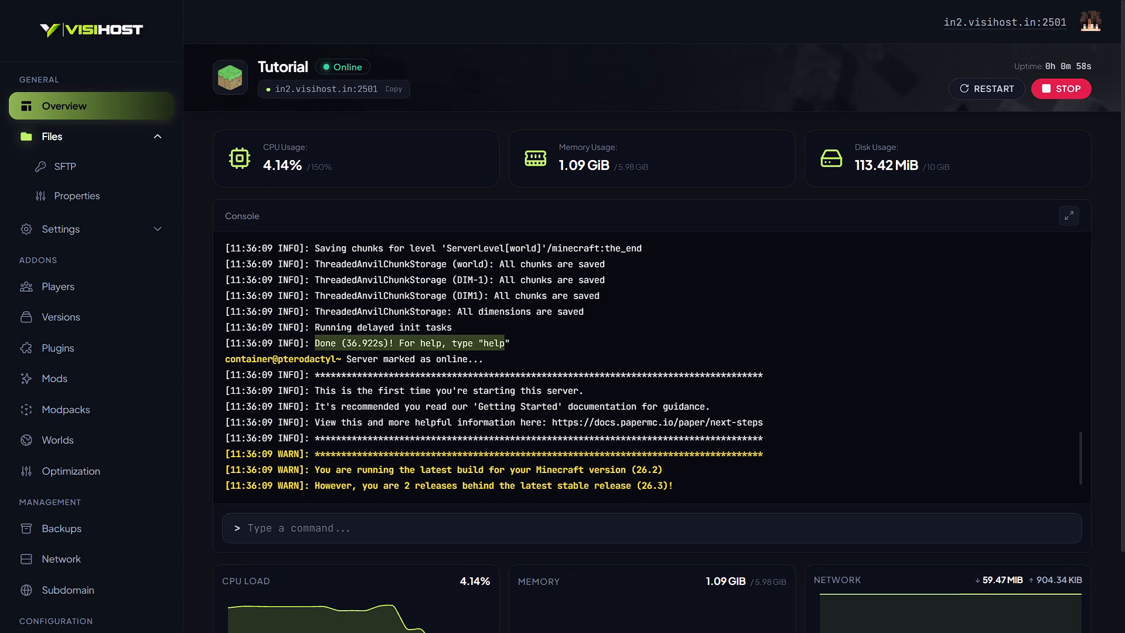
{"action": "left_click", "coordinate": [505, 339]}
{"action": "scroll", "coordinate": [505, 339], "scroll_direction": "down", "scroll_amount": 4}
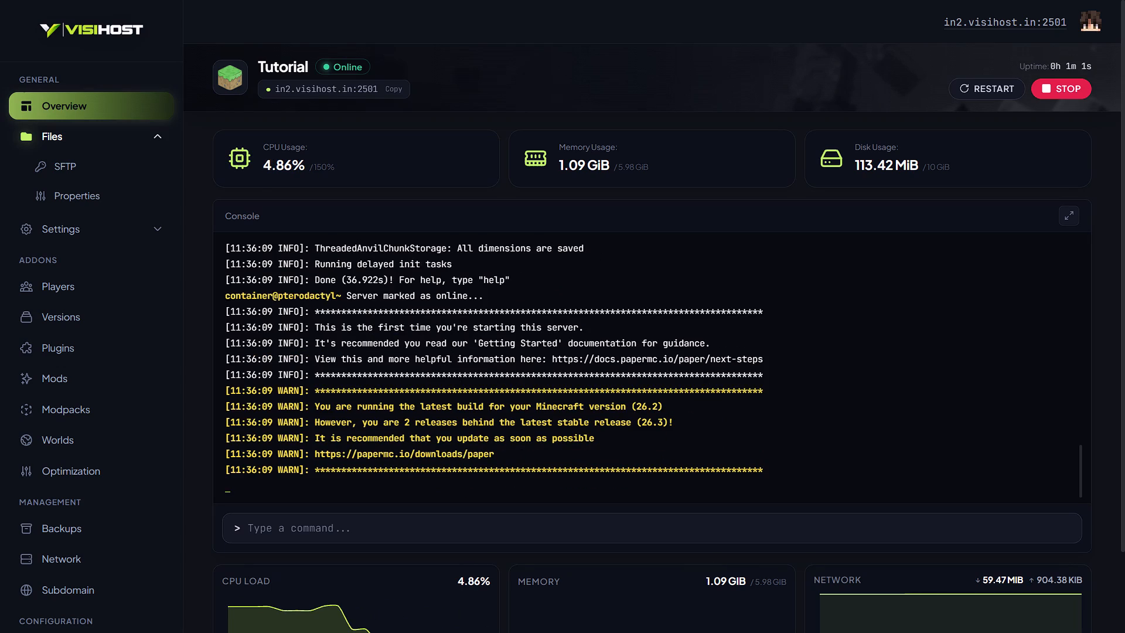
{"action": "left_click_drag", "start_coordinate": [314, 406], "coordinate": [655, 401]}
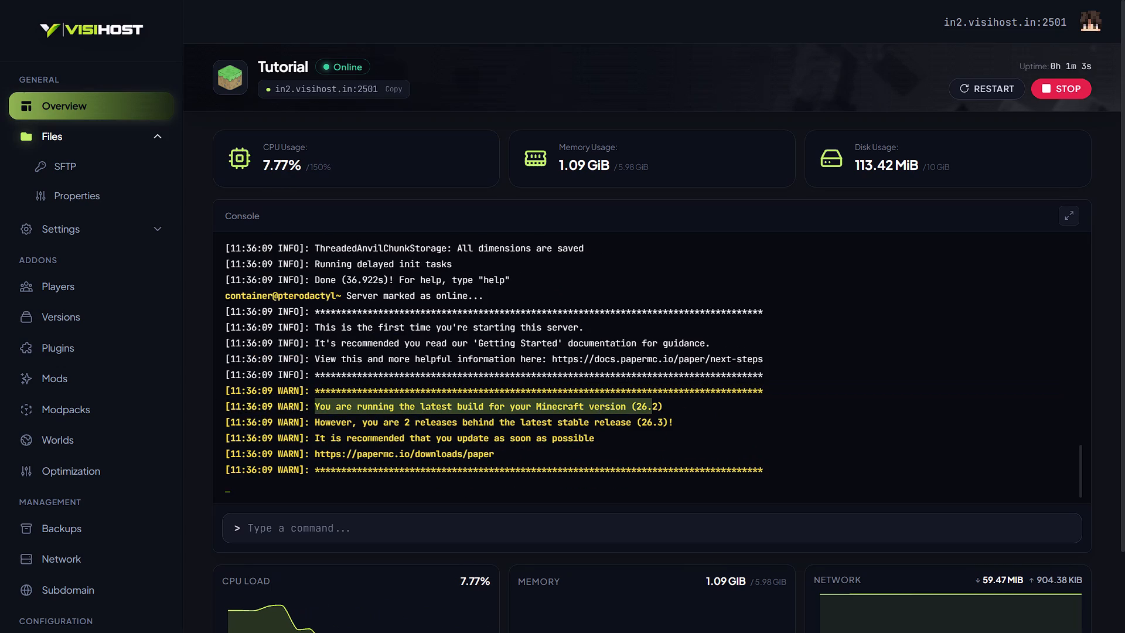
{"action": "left_click_drag", "start_coordinate": [655, 401], "coordinate": [661, 401]}
{"action": "left_click", "coordinate": [667, 409]}
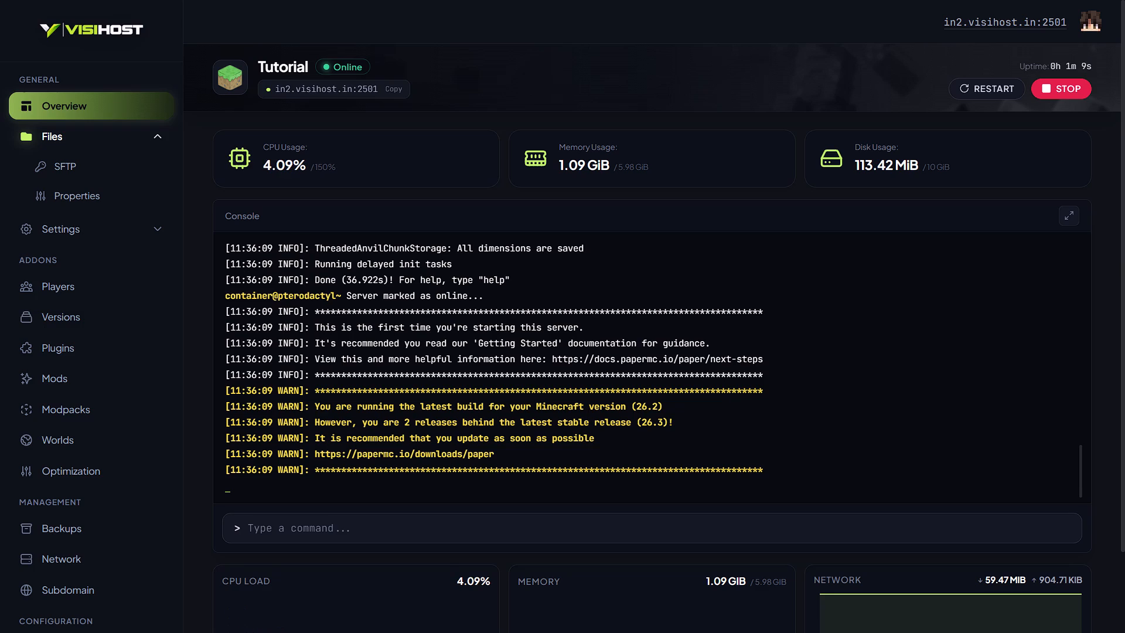
{"action": "left_click_drag", "start_coordinate": [667, 427], "coordinate": [642, 425]}
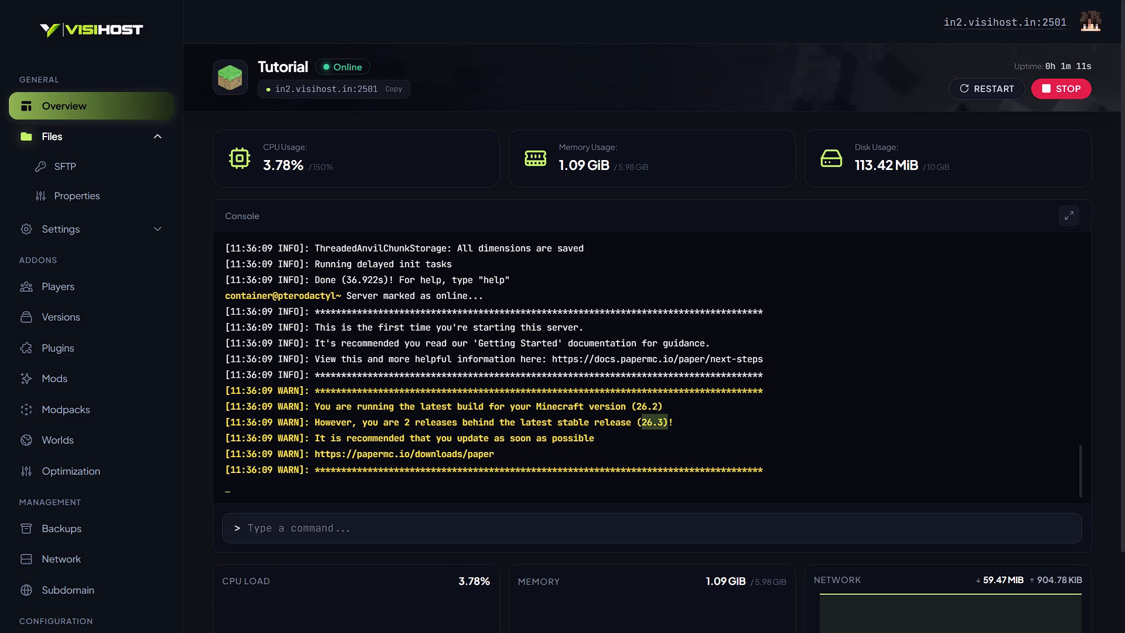
{"action": "left_click", "coordinate": [642, 425]}
Open the Versions page to check the Paper server version offered there.
{"action": "left_click", "coordinate": [48, 322]}
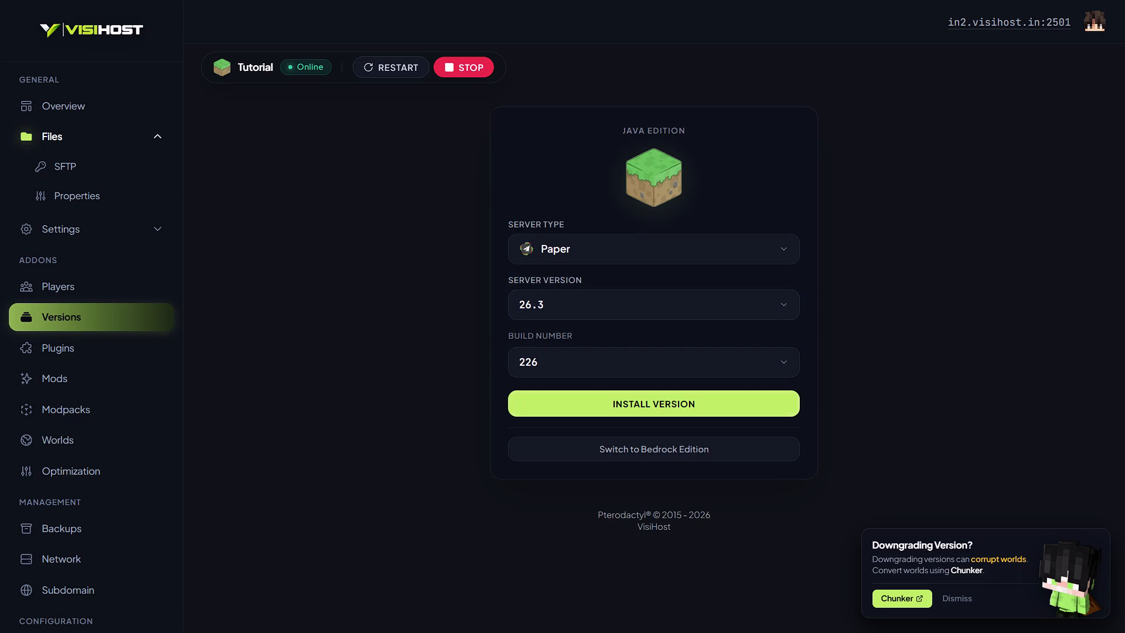
Look through the files and folders generated in the server's root directory.
{"action": "left_click", "coordinate": [53, 137]}
{"action": "scroll", "coordinate": [464, 579], "scroll_direction": "down", "scroll_amount": 2}
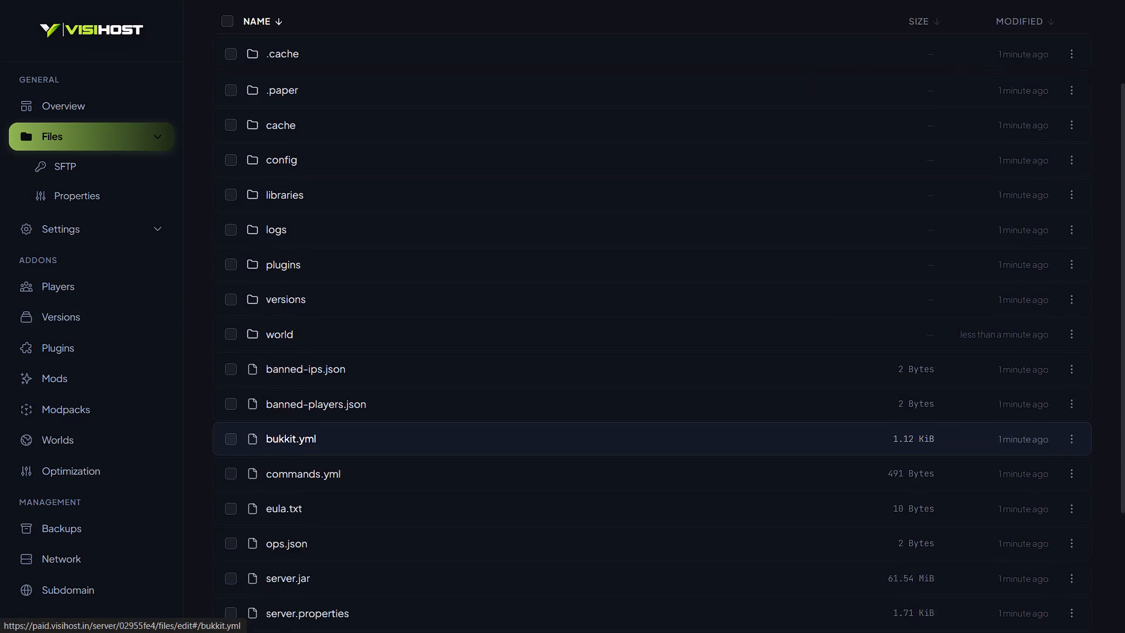
{"action": "scroll", "coordinate": [285, 511], "scroll_direction": "down", "scroll_amount": 1}
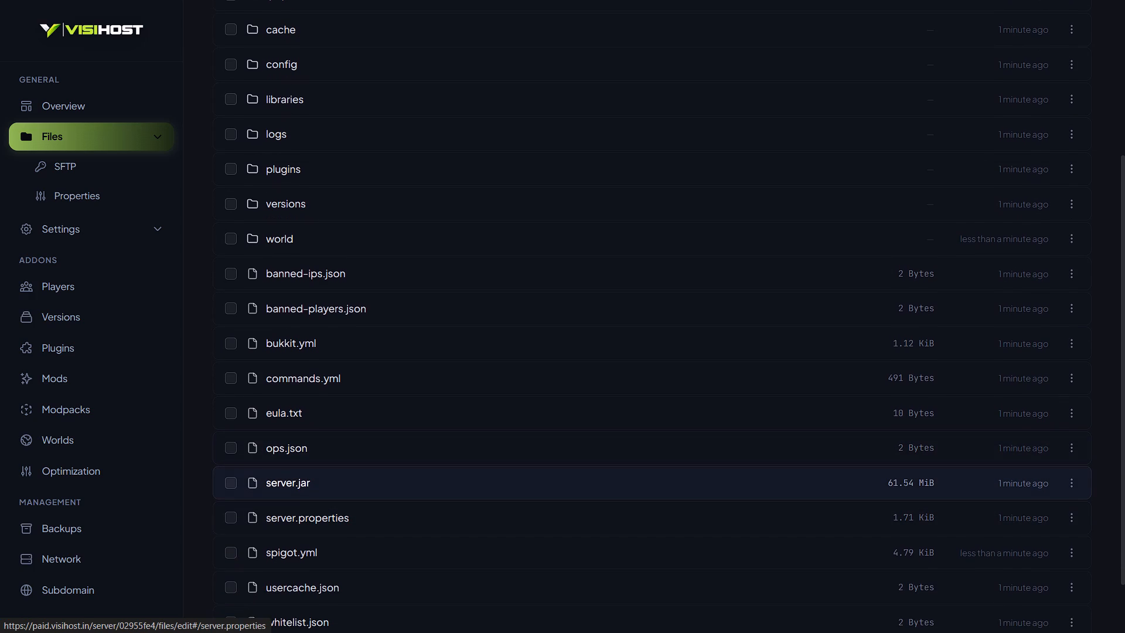
{"action": "scroll", "coordinate": [311, 475], "scroll_direction": "up", "scroll_amount": 2}
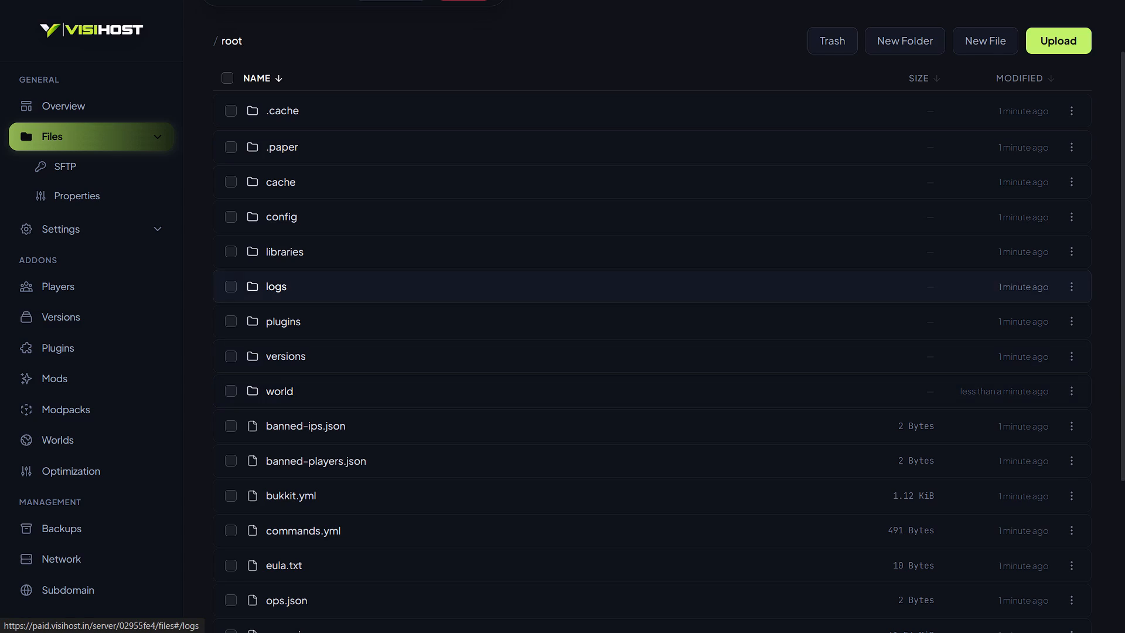
{"action": "scroll", "coordinate": [314, 437], "scroll_direction": "down", "scroll_amount": 5}
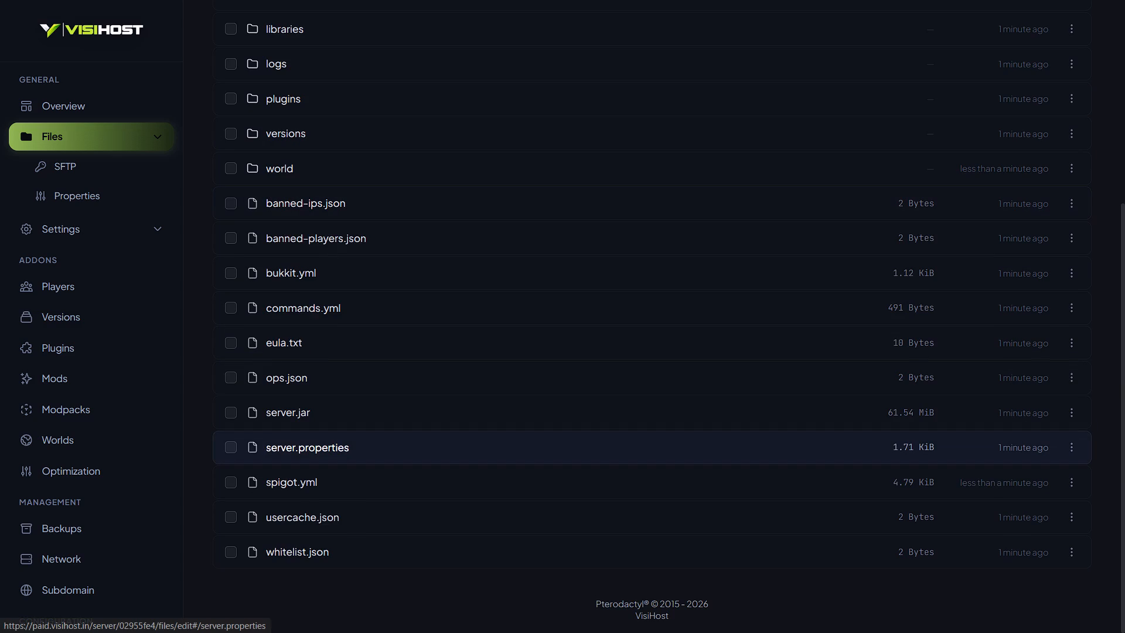
Open server.properties and examine the server settings listed in it.
{"action": "left_click", "coordinate": [301, 448]}
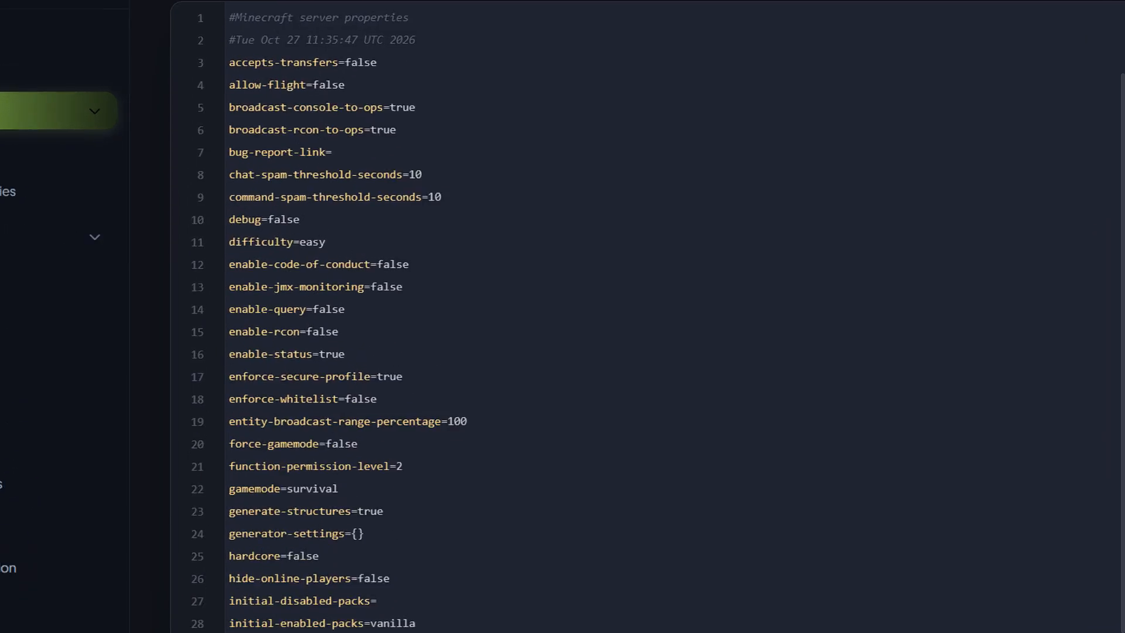
{"action": "scroll", "coordinate": [469, 369], "scroll_direction": "down", "scroll_amount": 2}
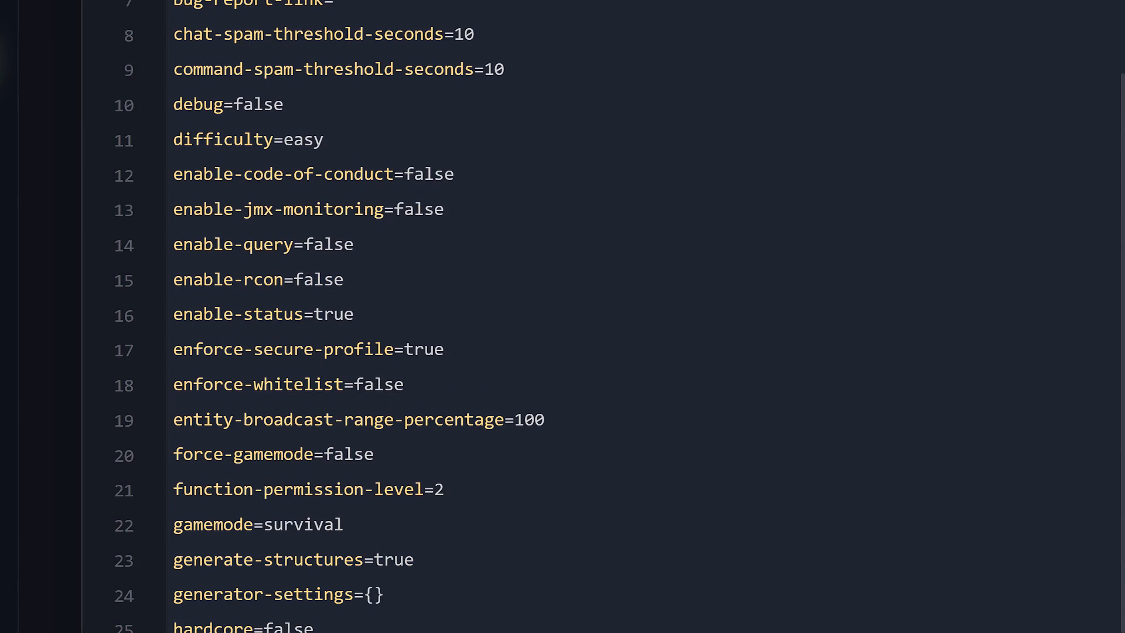
{"action": "left_click", "coordinate": [494, 355]}
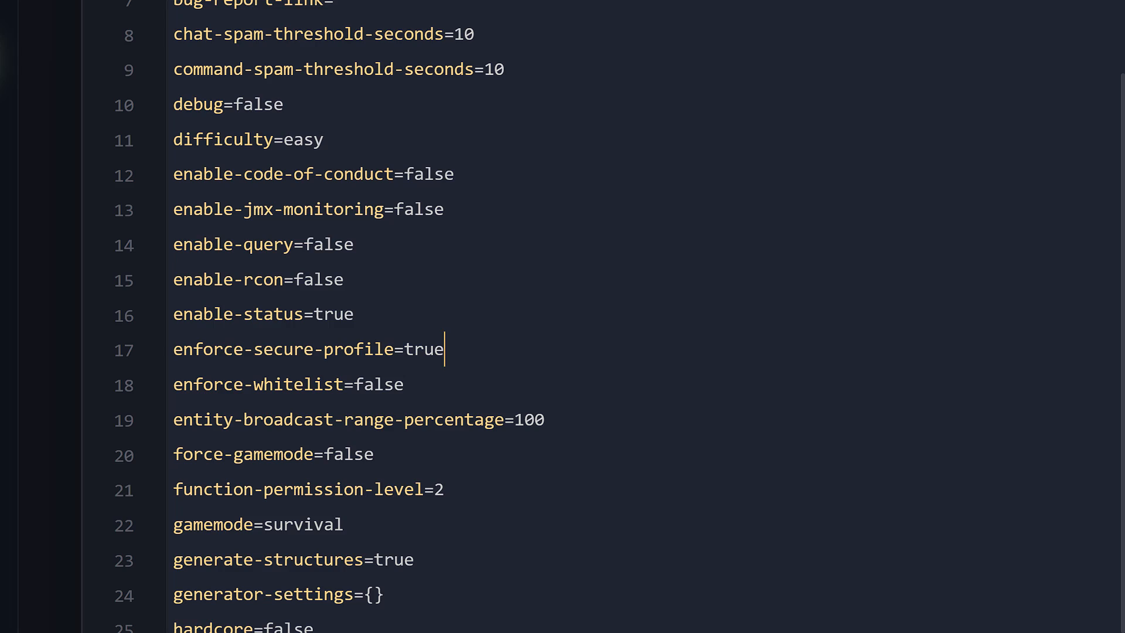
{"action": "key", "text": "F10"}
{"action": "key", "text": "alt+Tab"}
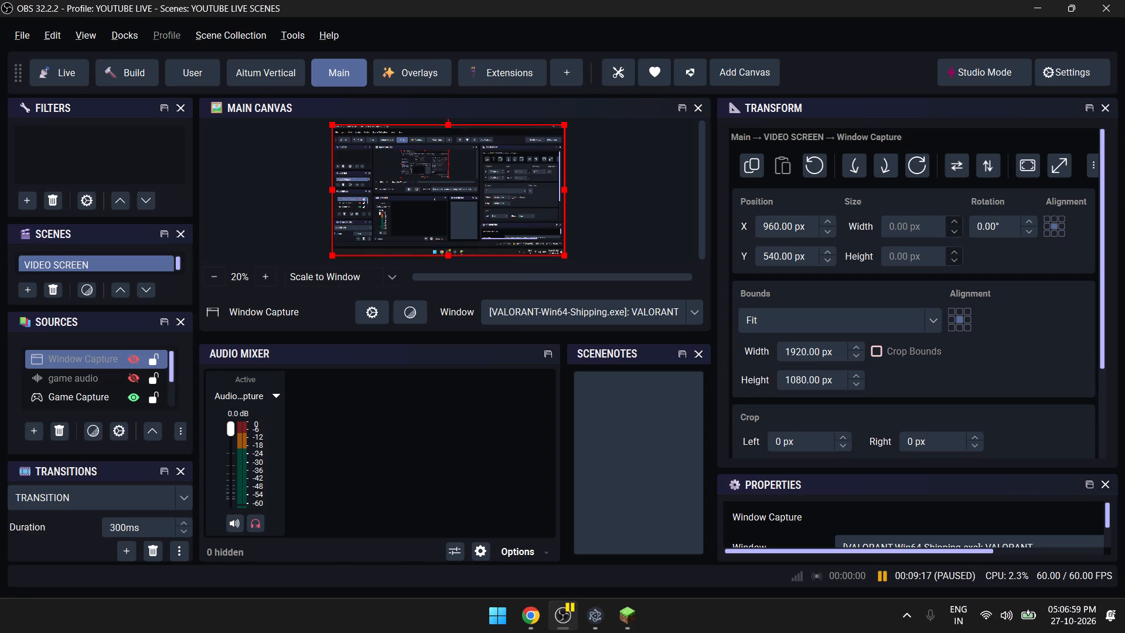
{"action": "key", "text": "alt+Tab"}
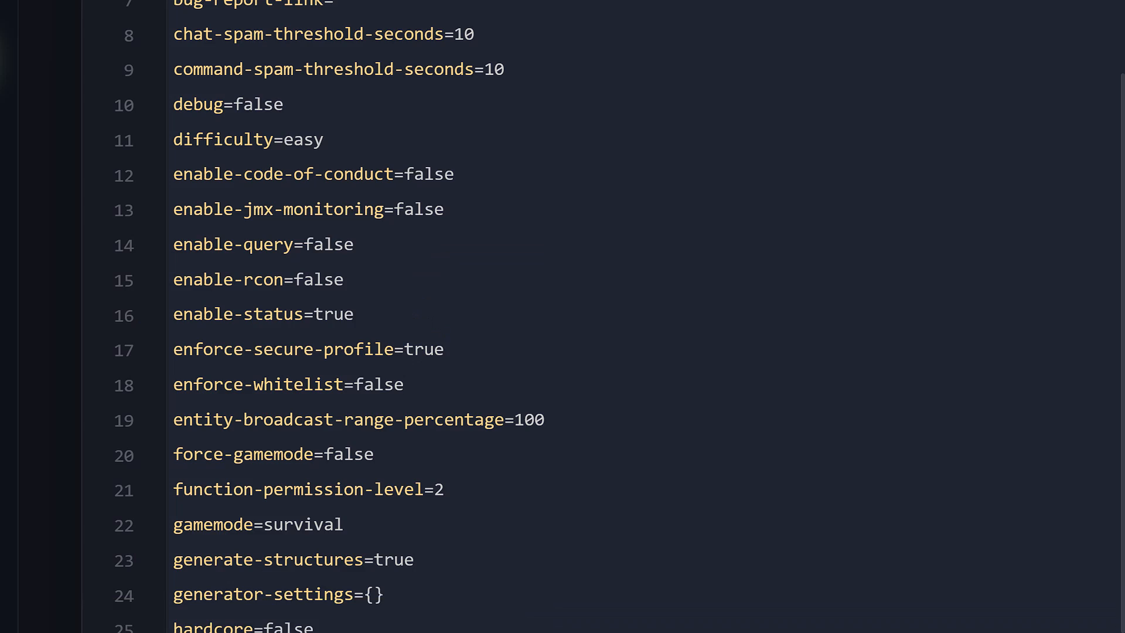
Permanently delete all files and folders in the server's root directory.
{"action": "left_click", "coordinate": [91, 107]}
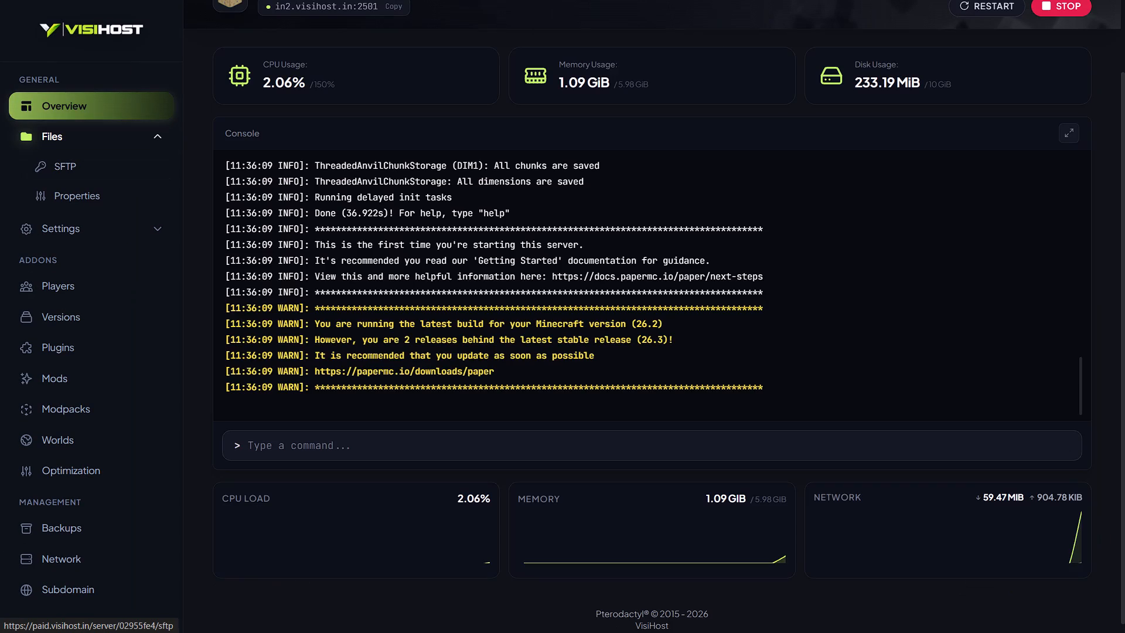
{"action": "left_click", "coordinate": [70, 134]}
{"action": "left_click", "coordinate": [226, 71]}
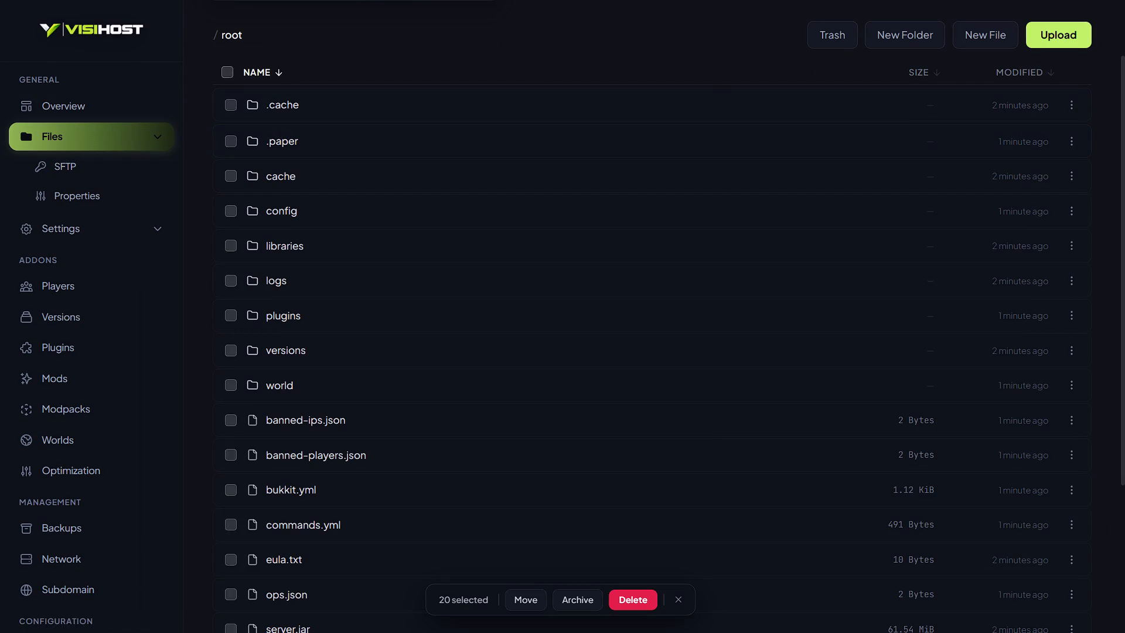
{"action": "left_click", "coordinate": [638, 593]}
{"action": "left_click", "coordinate": [647, 396]}
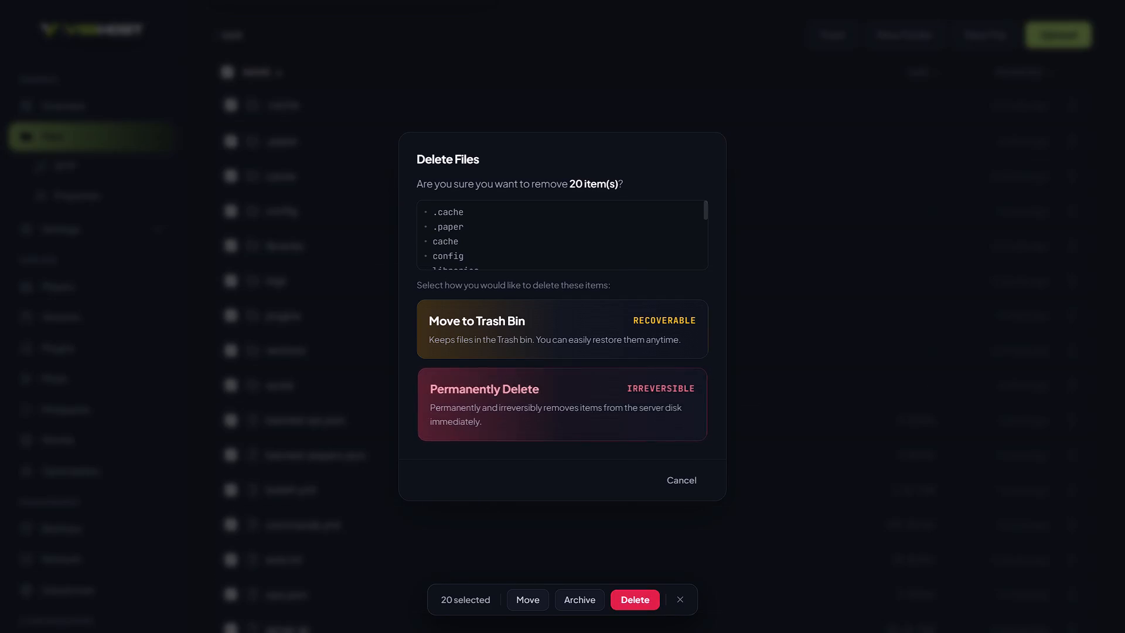
Stop the Tutorial server from its Overview page and reload the page.
{"action": "left_click", "coordinate": [76, 100]}
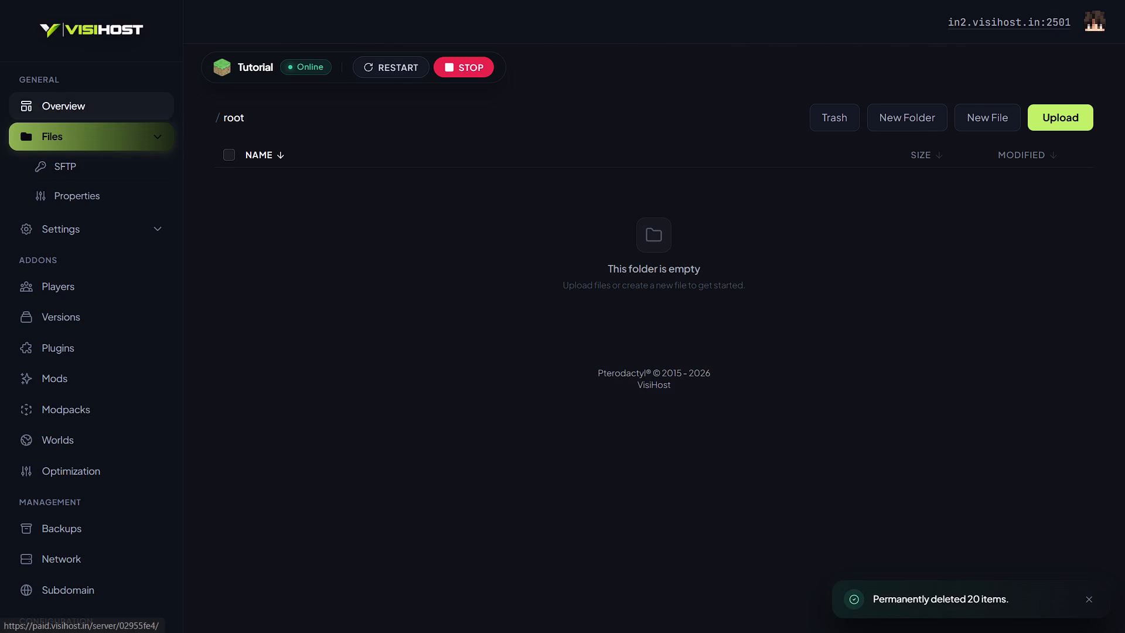
{"action": "left_click", "coordinate": [1061, 86]}
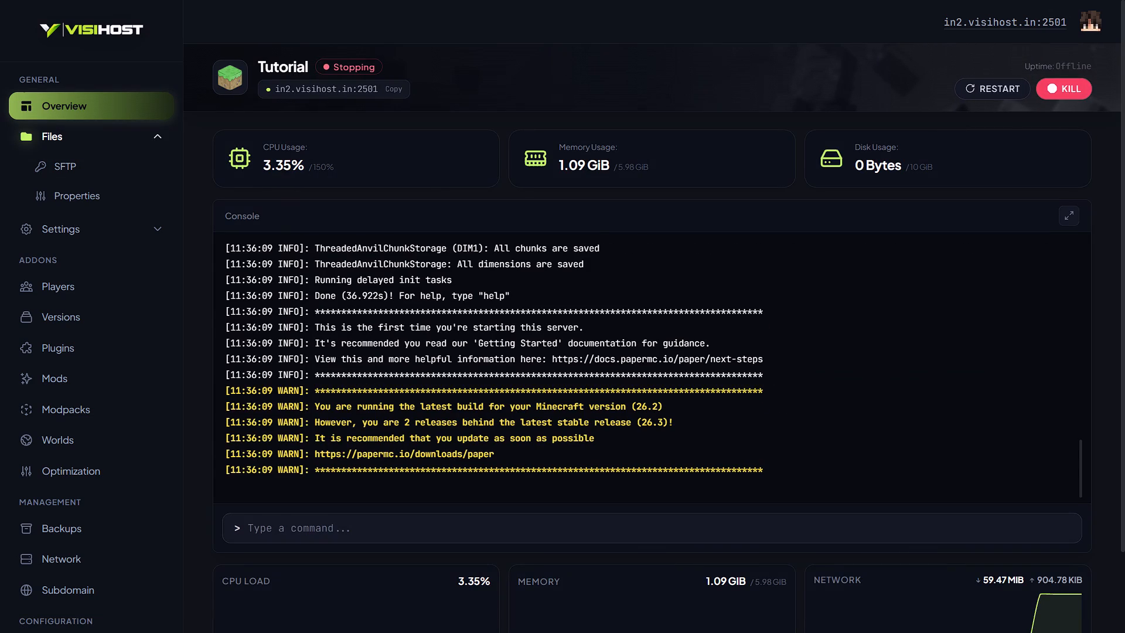
{"action": "key", "text": "ctrl+r"}
Switch to OBS Studio to check the recording.
{"action": "key", "text": "alt+Tab"}
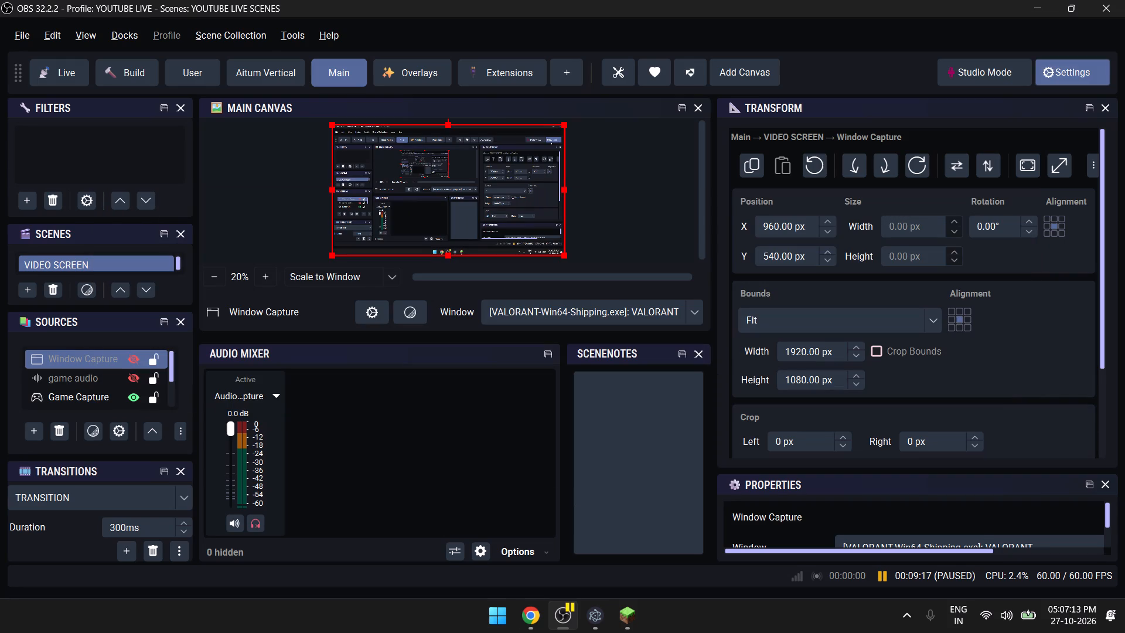
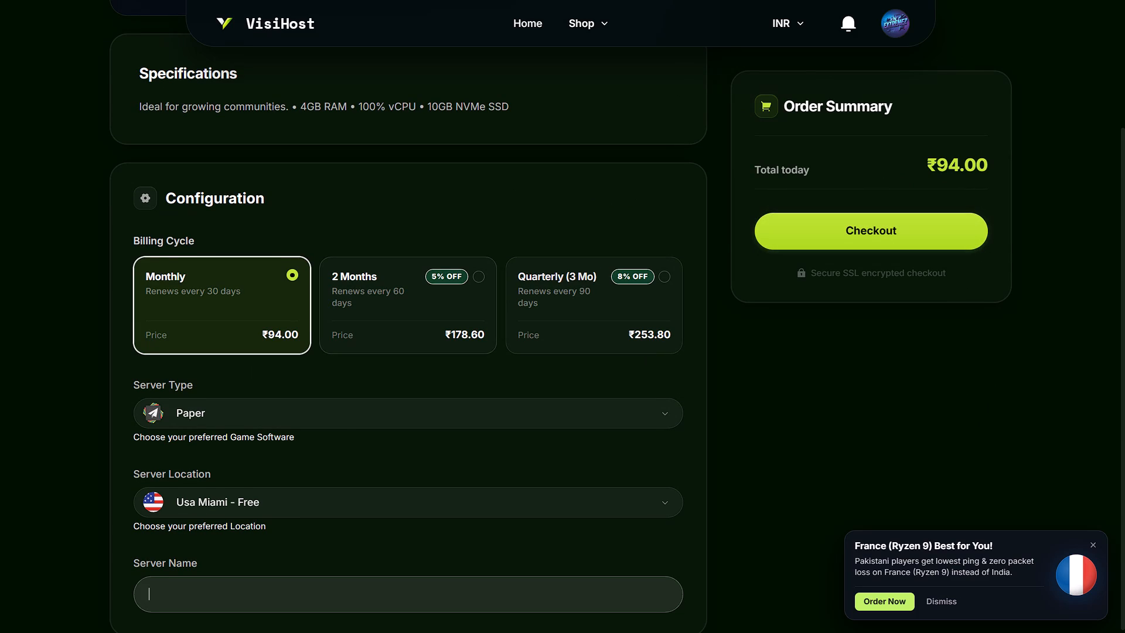
Switch to the game panel, open the Tutorial server from the server list and highlight the status line in its console.
{"action": "left_click", "coordinate": [333, 259]}
{"action": "key", "text": "ctrl+Tab"}
{"action": "left_click", "coordinate": [106, 32]}
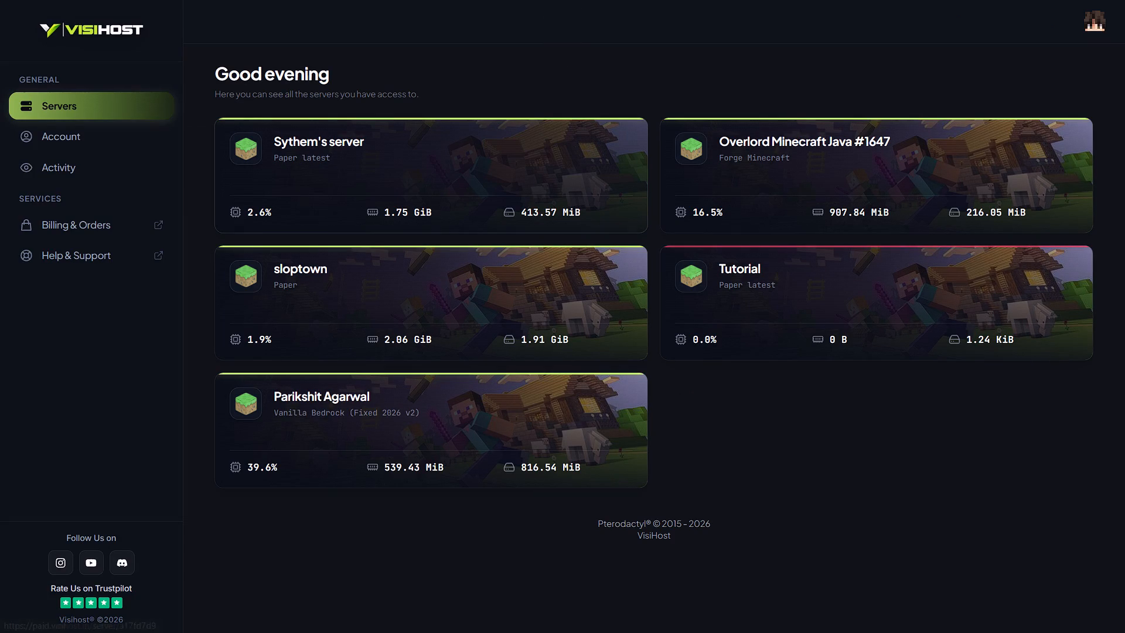
{"action": "right_click", "coordinate": [720, 308]}
{"action": "left_click", "coordinate": [709, 295]}
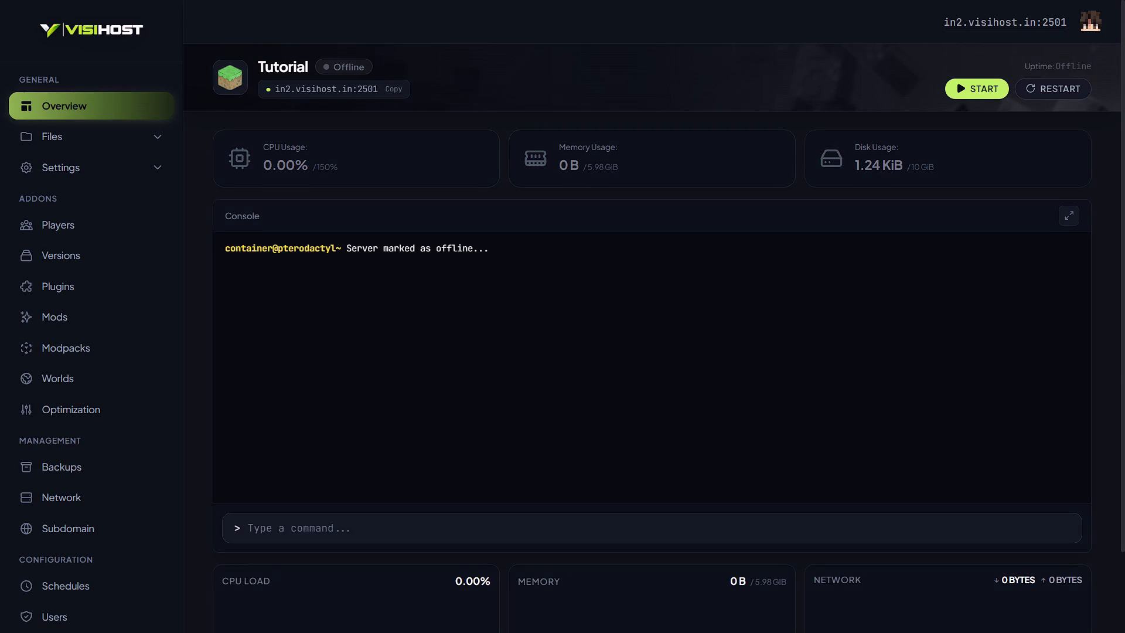
{"action": "scroll", "coordinate": [644, 537], "scroll_direction": "down", "scroll_amount": 1}
{"action": "left_click_drag", "start_coordinate": [346, 210], "coordinate": [463, 212]}
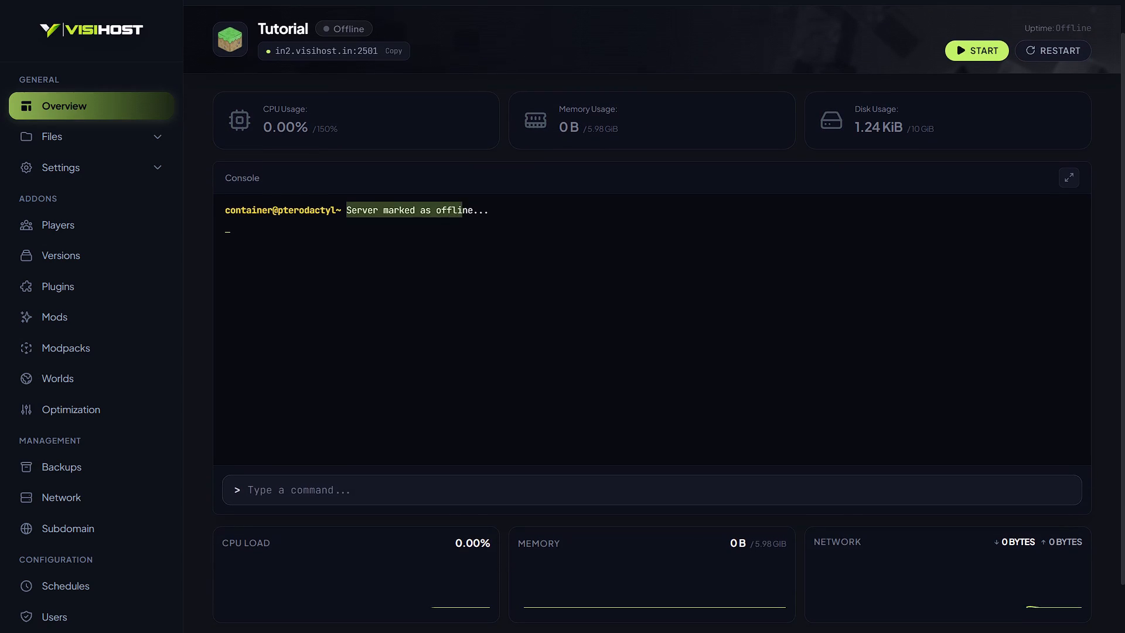
{"action": "left_click_drag", "start_coordinate": [463, 212], "coordinate": [489, 211]}
{"action": "left_click", "coordinate": [489, 211]}
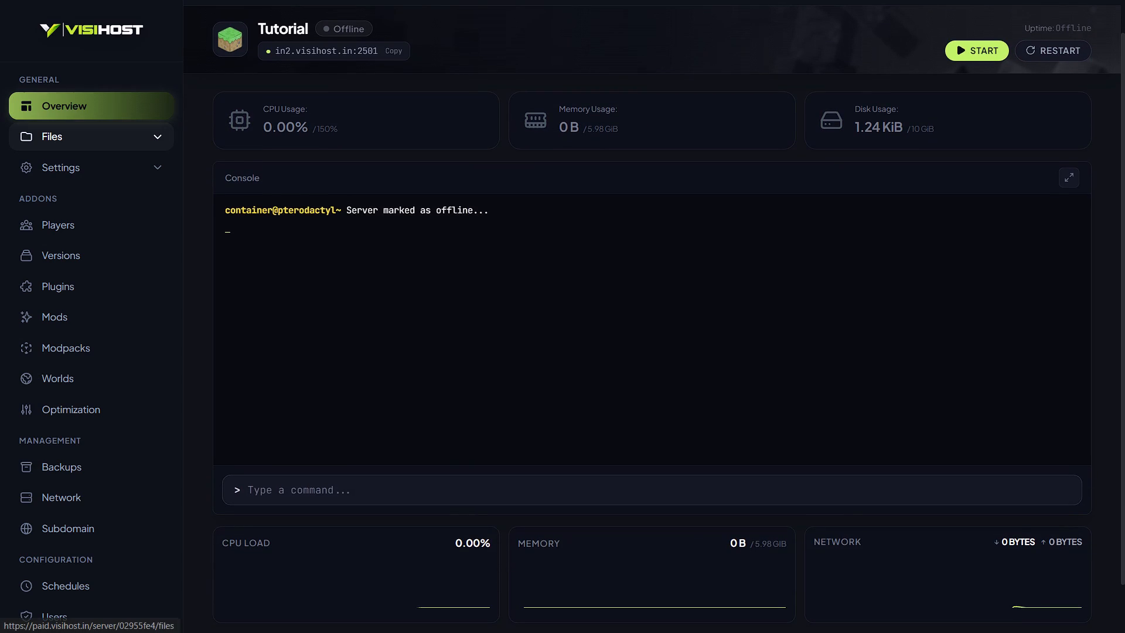
Install Paper version 26.2, build 135, on the Tutorial server from its Versions page.
{"action": "scroll", "coordinate": [65, 268], "scroll_direction": "right", "scroll_amount": 5}
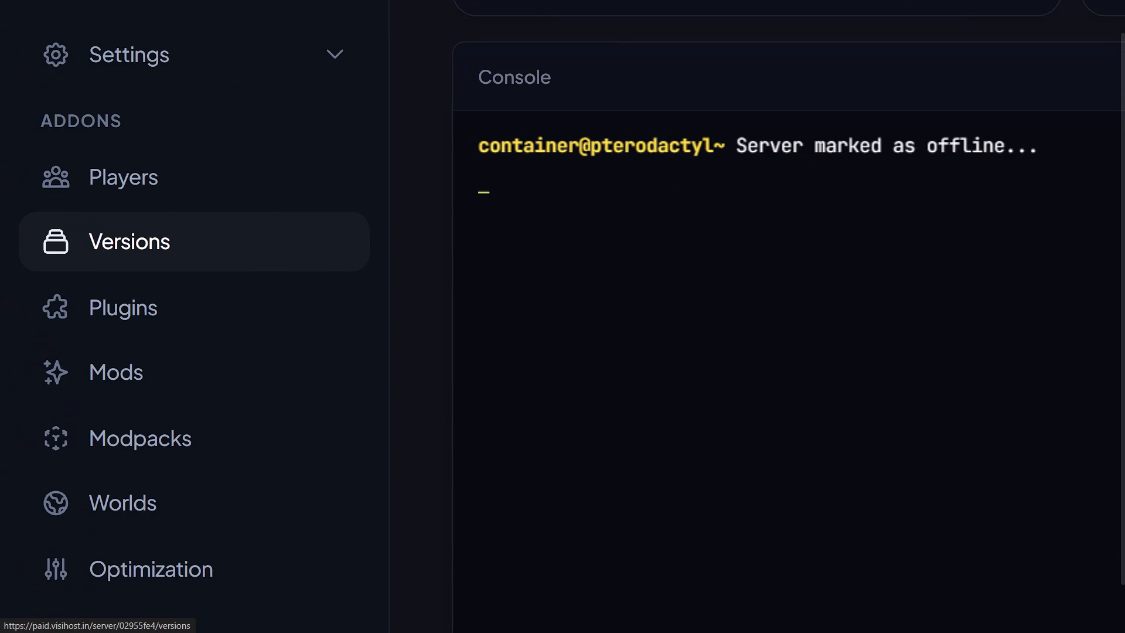
{"action": "left_click", "coordinate": [139, 246]}
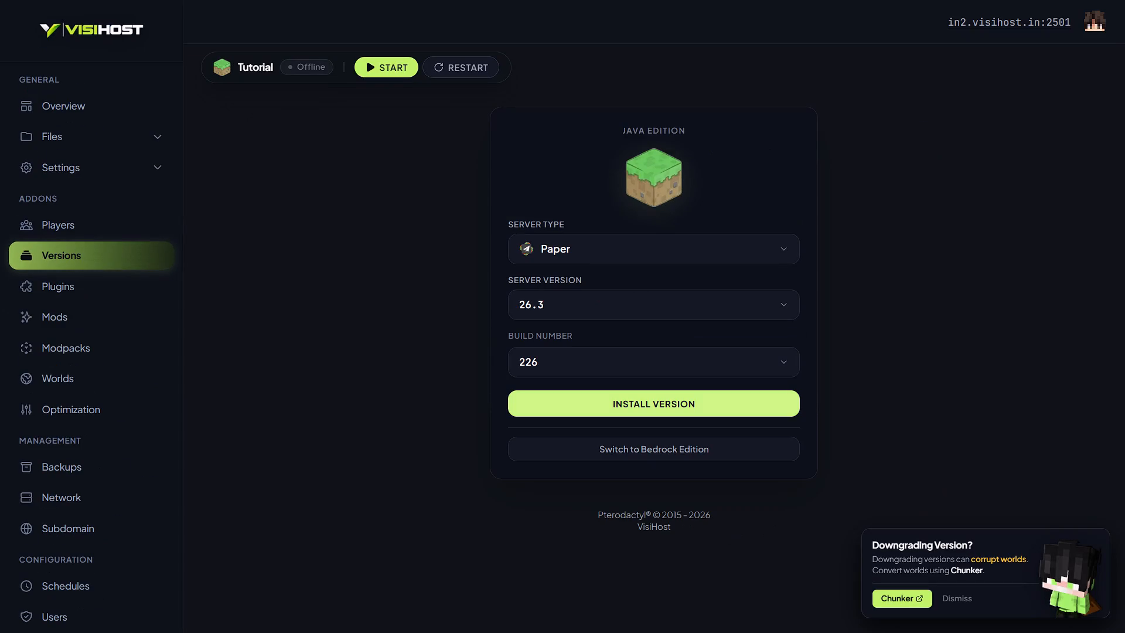
{"action": "left_click", "coordinate": [560, 240]}
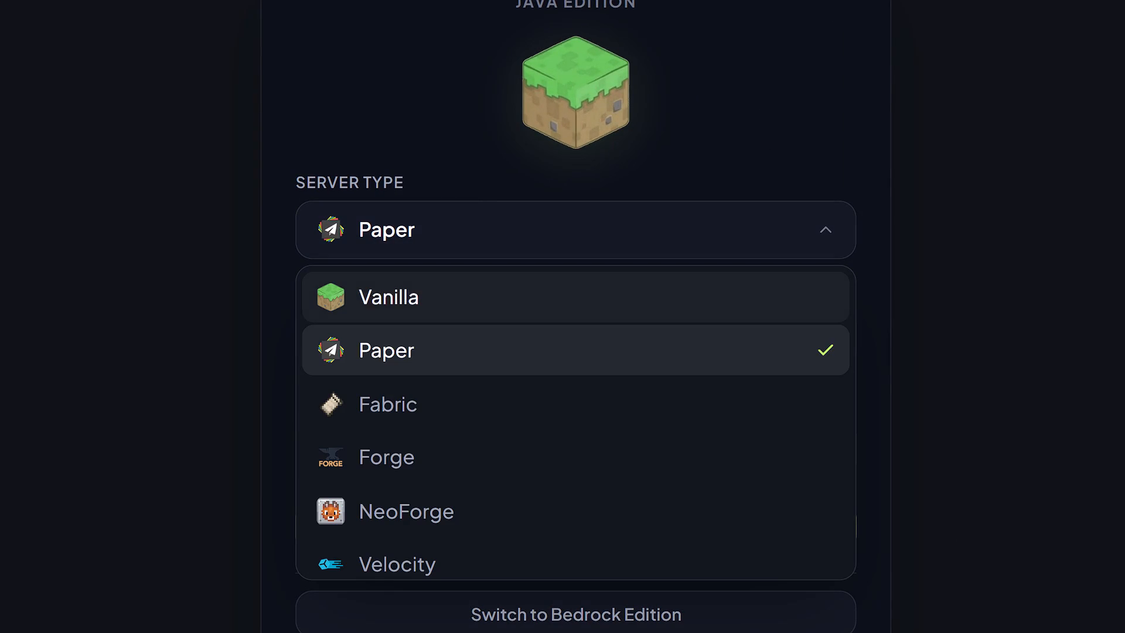
{"action": "left_click", "coordinate": [351, 358]}
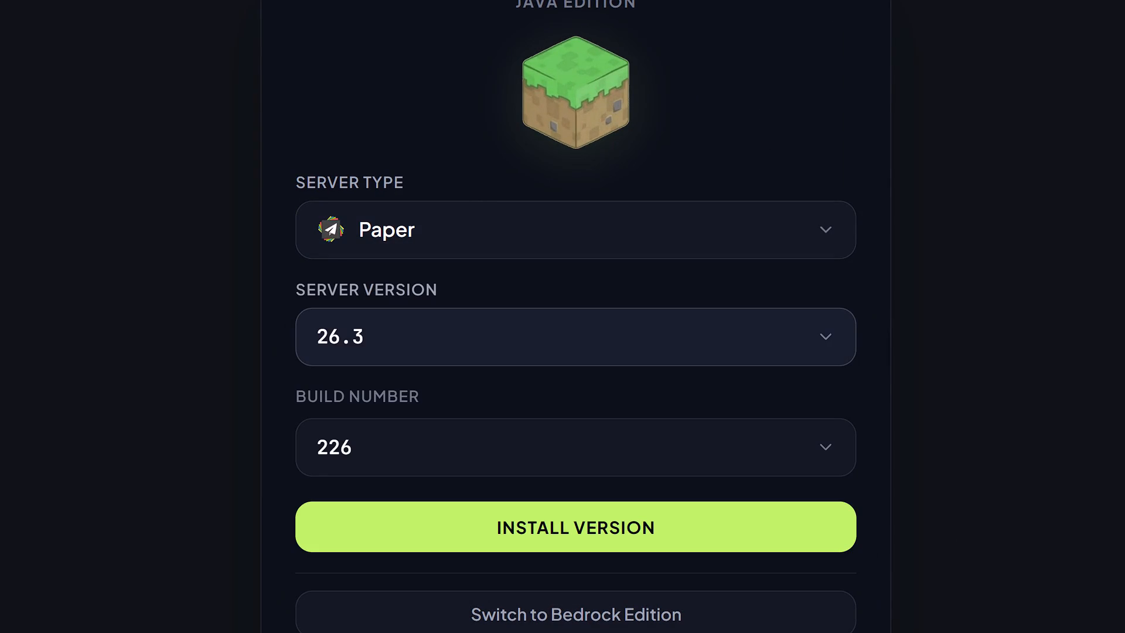
{"action": "left_click_drag", "start_coordinate": [375, 342], "coordinate": [373, 336]}
{"action": "scroll", "coordinate": [277, 406], "scroll_direction": "down", "scroll_amount": 1}
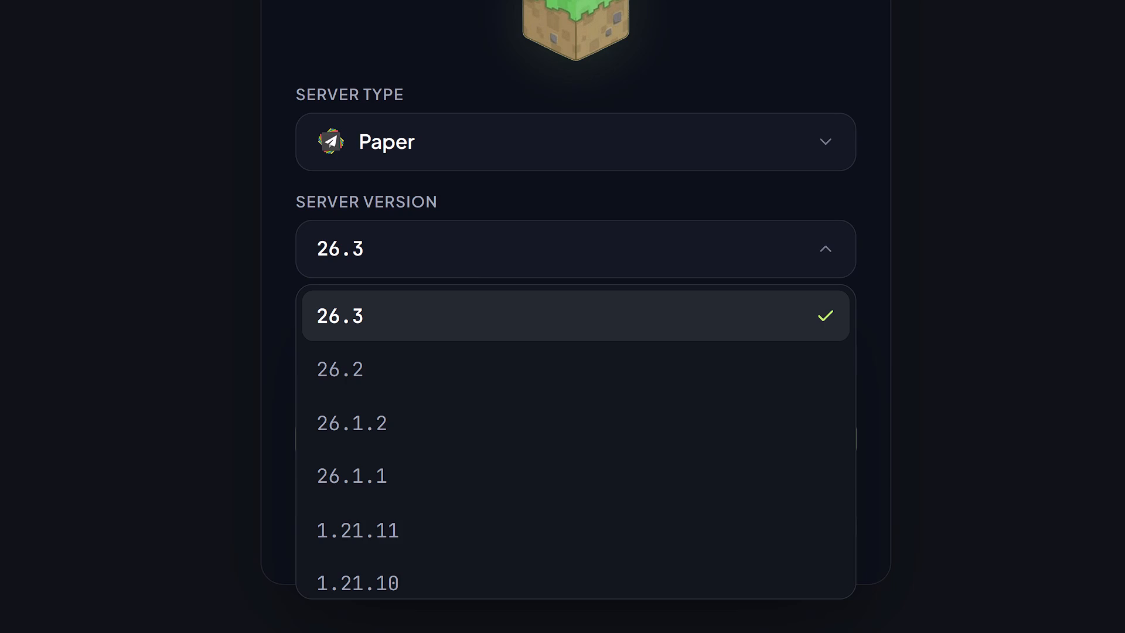
{"action": "left_click", "coordinate": [355, 370]}
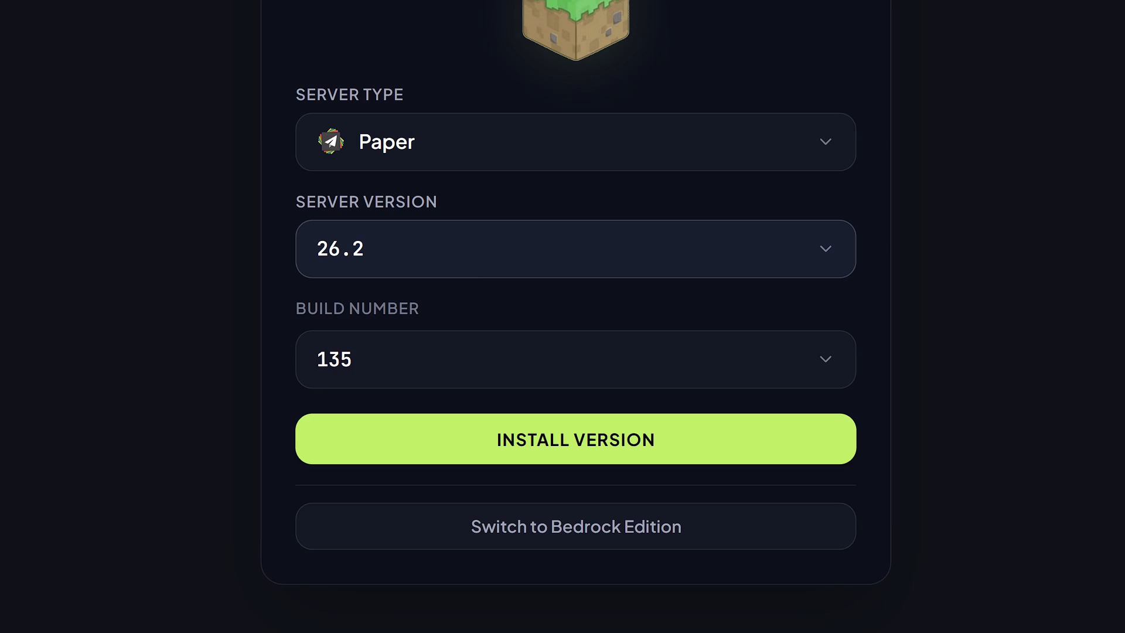
{"action": "left_click", "coordinate": [356, 369]}
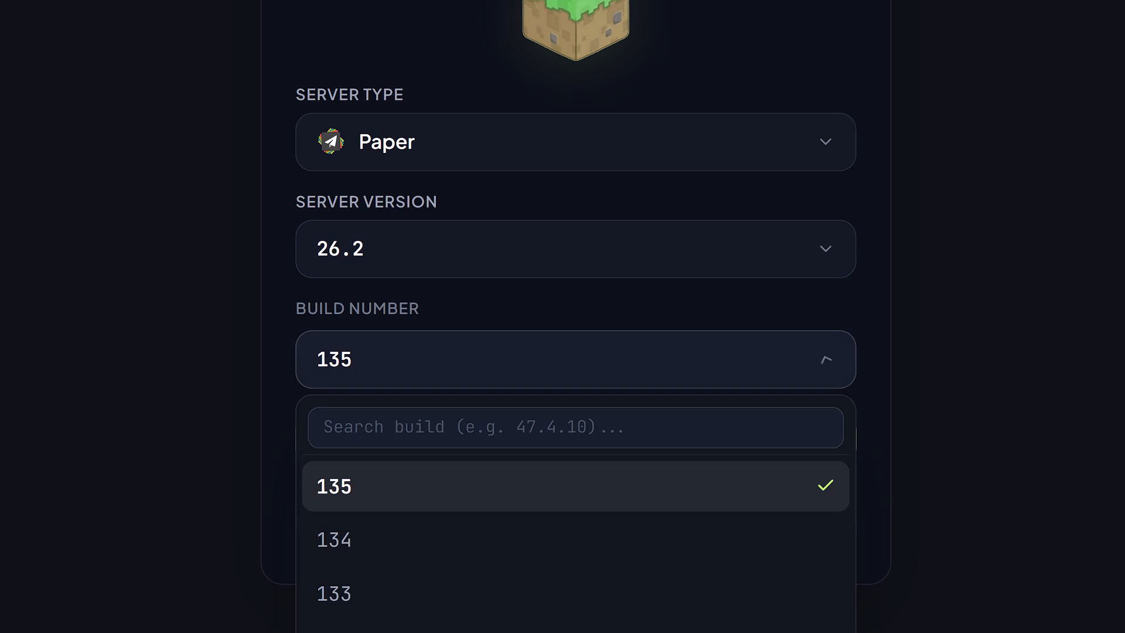
{"action": "left_click", "coordinate": [349, 485]}
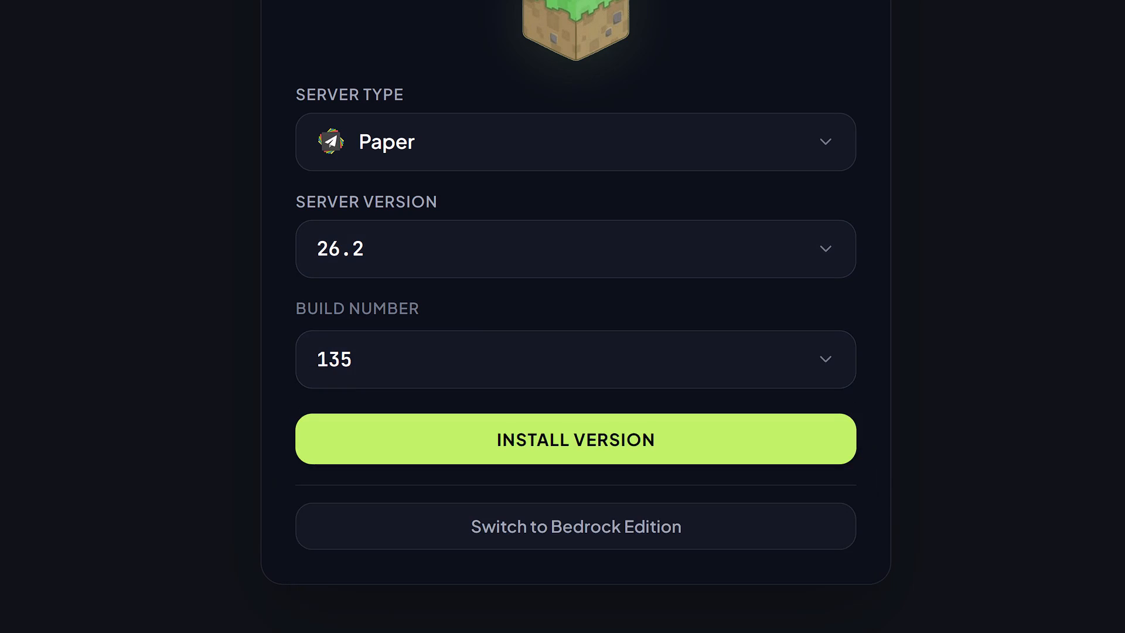
{"action": "left_click", "coordinate": [530, 433]}
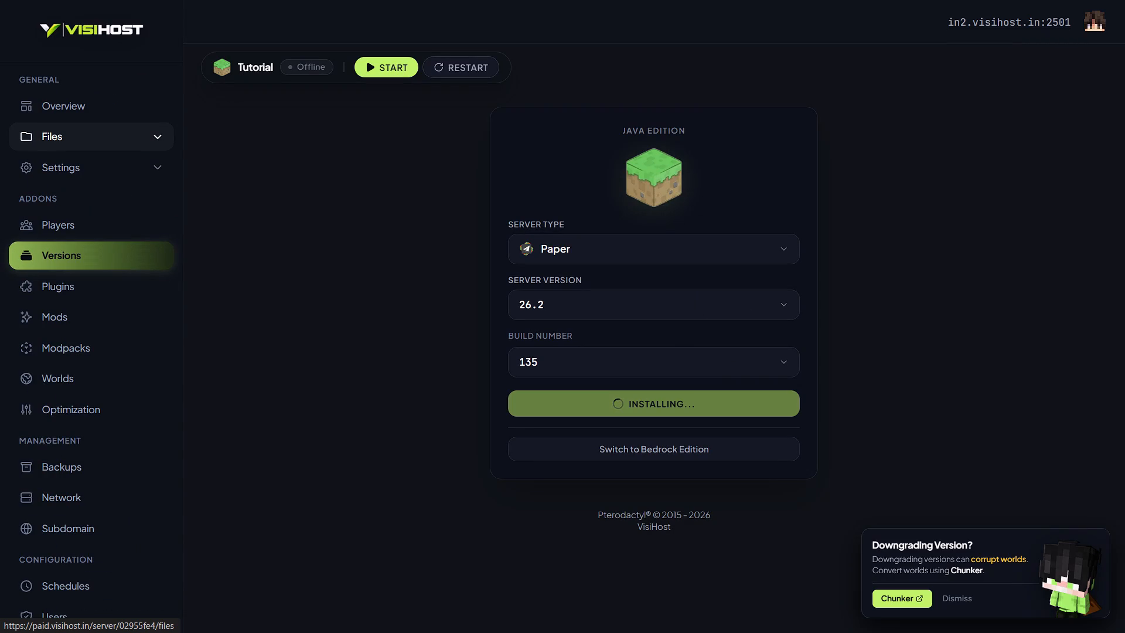
Permanently delete the world folder from the server's root directory.
{"action": "left_click", "coordinate": [54, 138]}
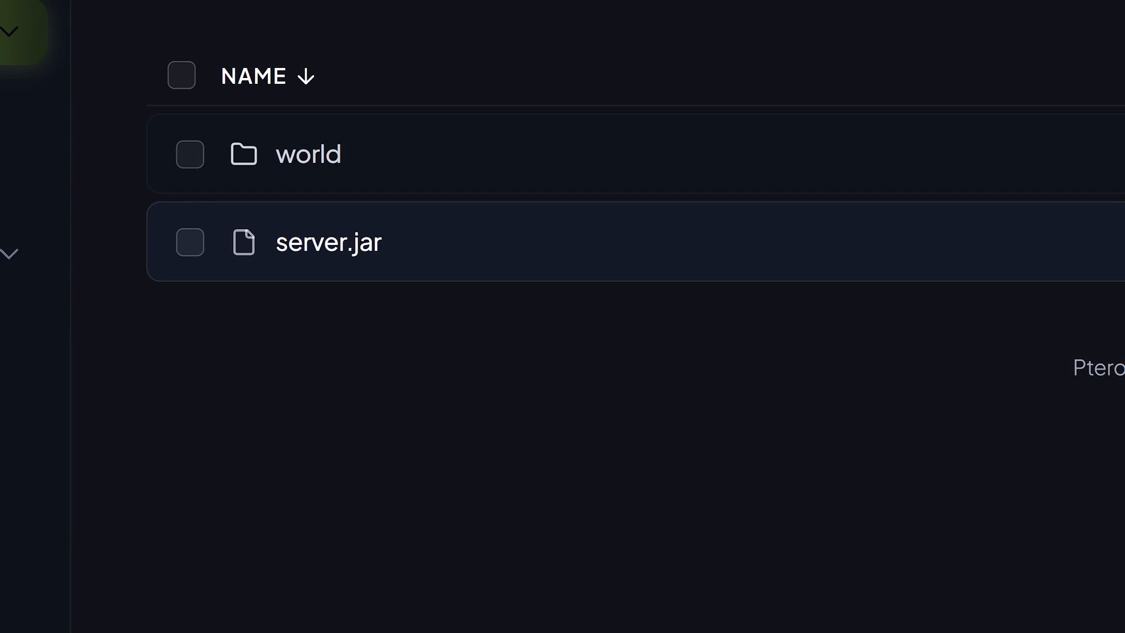
{"action": "double_click", "coordinate": [192, 157]}
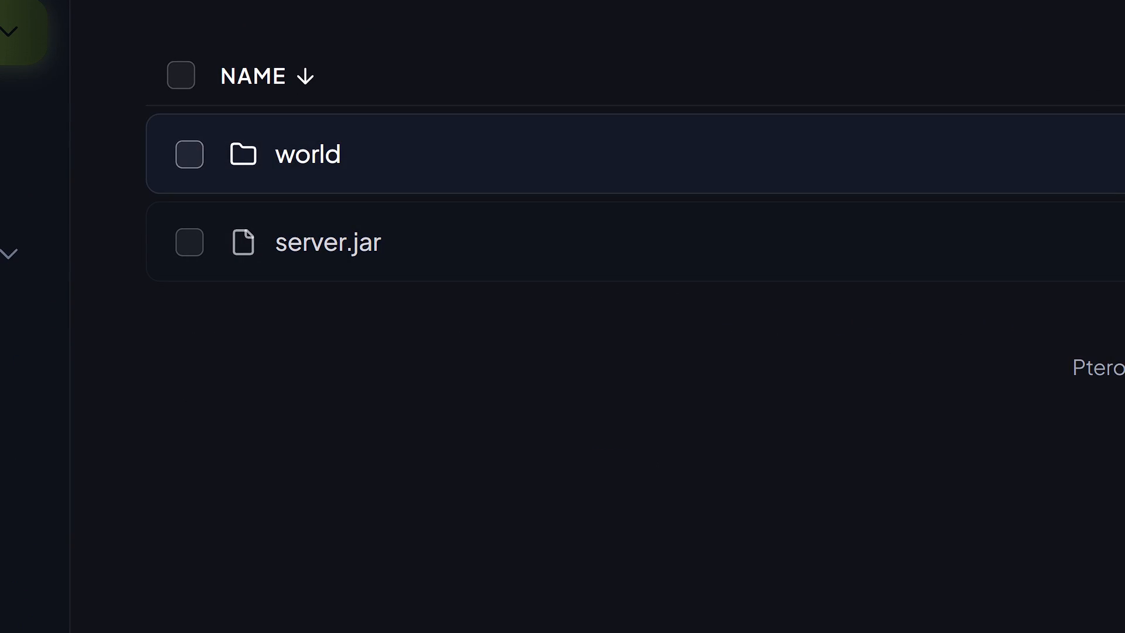
{"action": "left_click", "coordinate": [192, 157]}
{"action": "scroll", "coordinate": [601, 410], "scroll_direction": "down", "scroll_amount": 3}
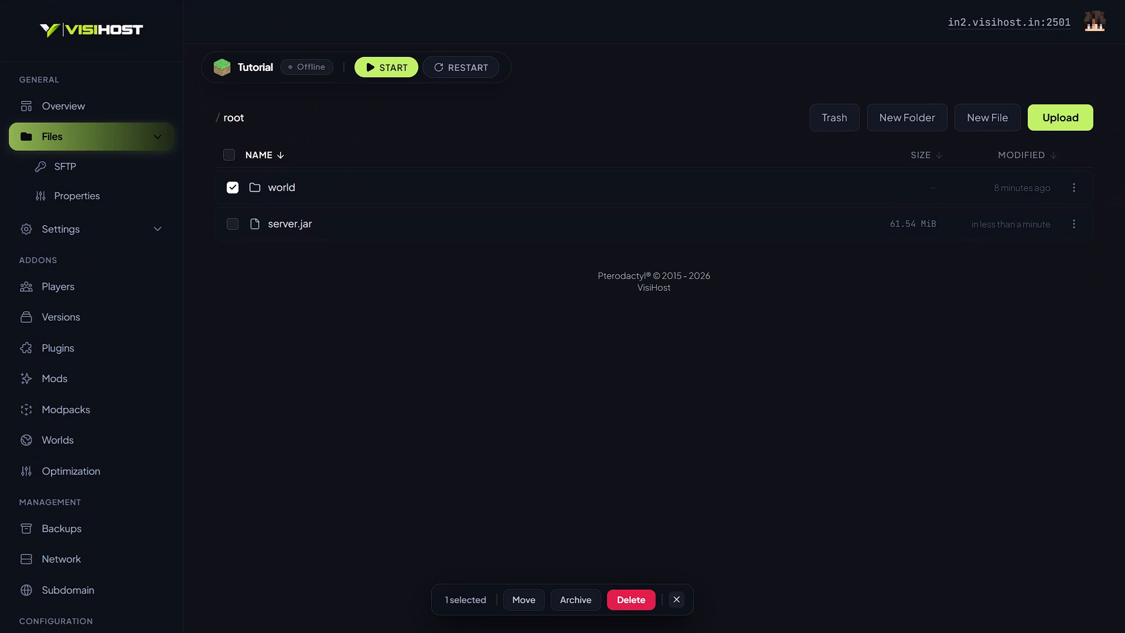
{"action": "left_click", "coordinate": [649, 600]}
{"action": "left_click", "coordinate": [616, 381]}
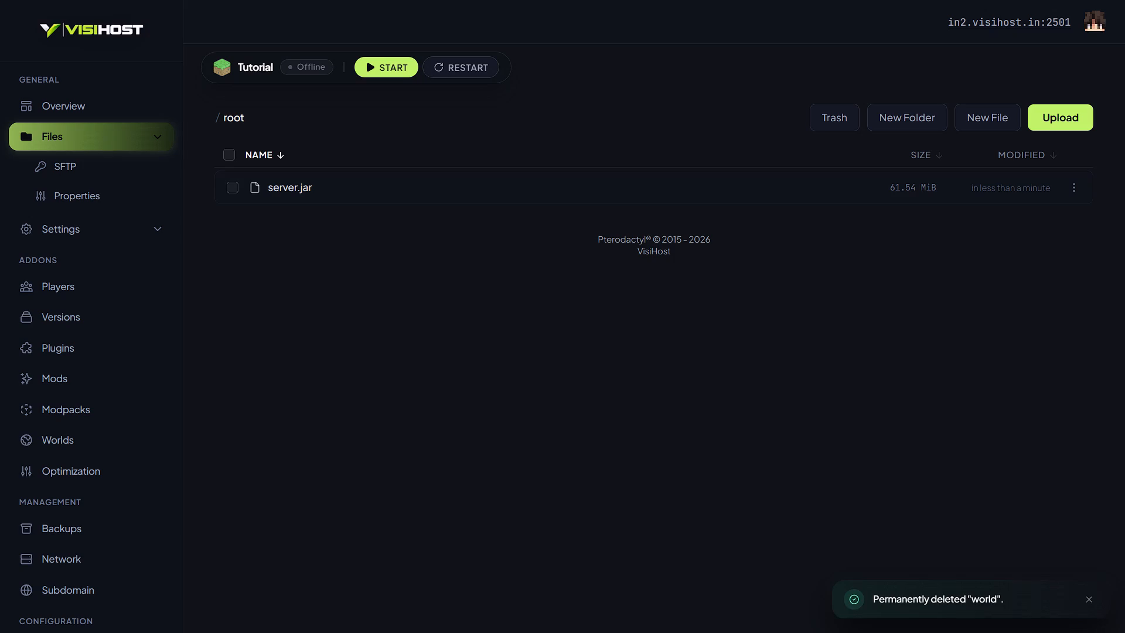
Install Paper version 26.2, build 135, again from the server's Versions page.
{"action": "left_click", "coordinate": [110, 318]}
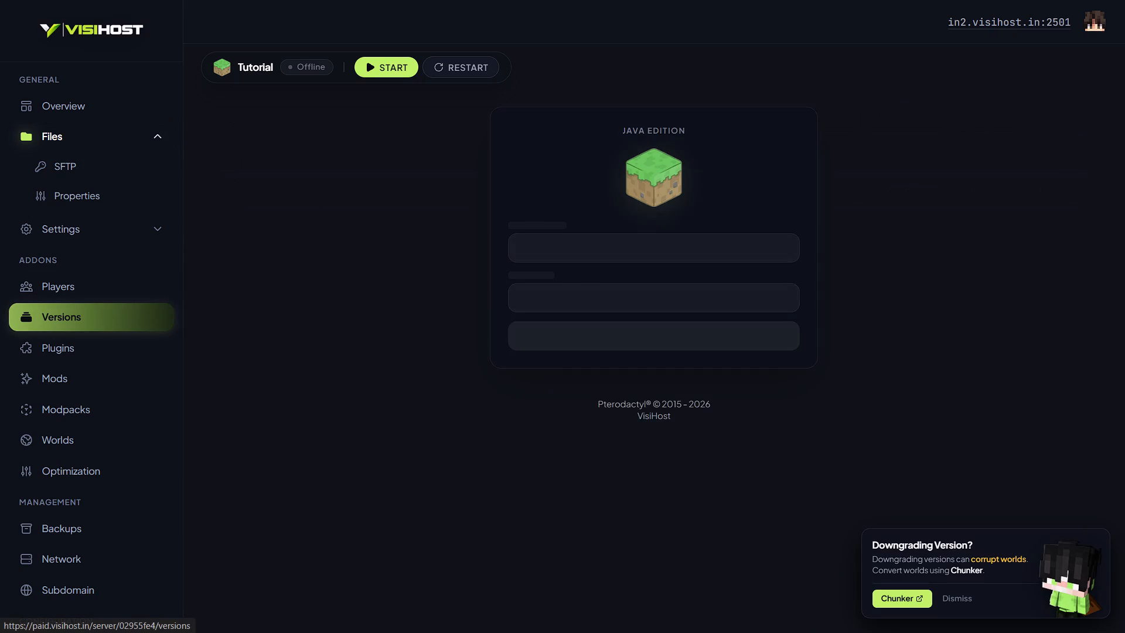
{"action": "left_click", "coordinate": [525, 306]}
{"action": "left_click", "coordinate": [558, 366]}
{"action": "left_click", "coordinate": [610, 401]}
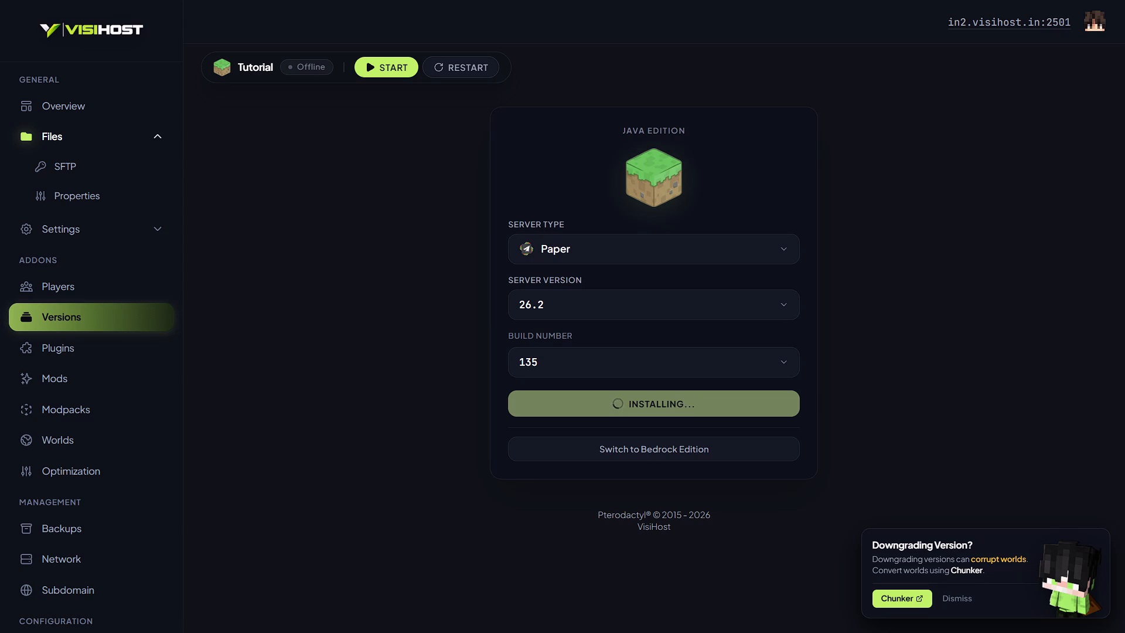
{"action": "key", "text": "F10"}
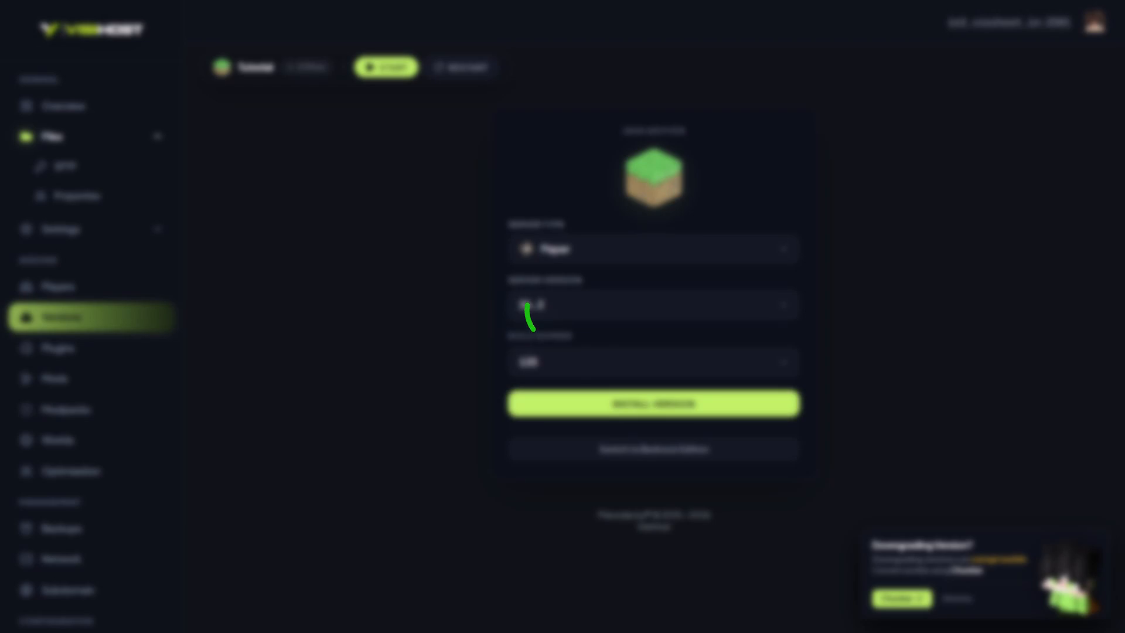
{"action": "key", "text": "F10"}
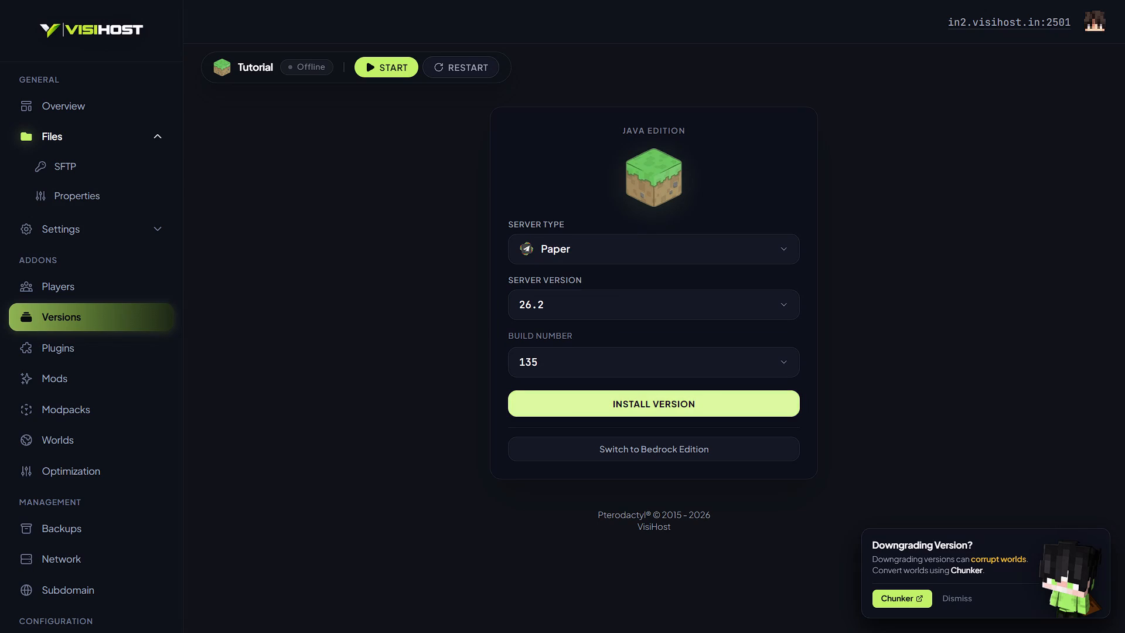
Open eula.txt from the server's root directory and highlight the value of its eula setting.
{"action": "left_click", "coordinate": [34, 131]}
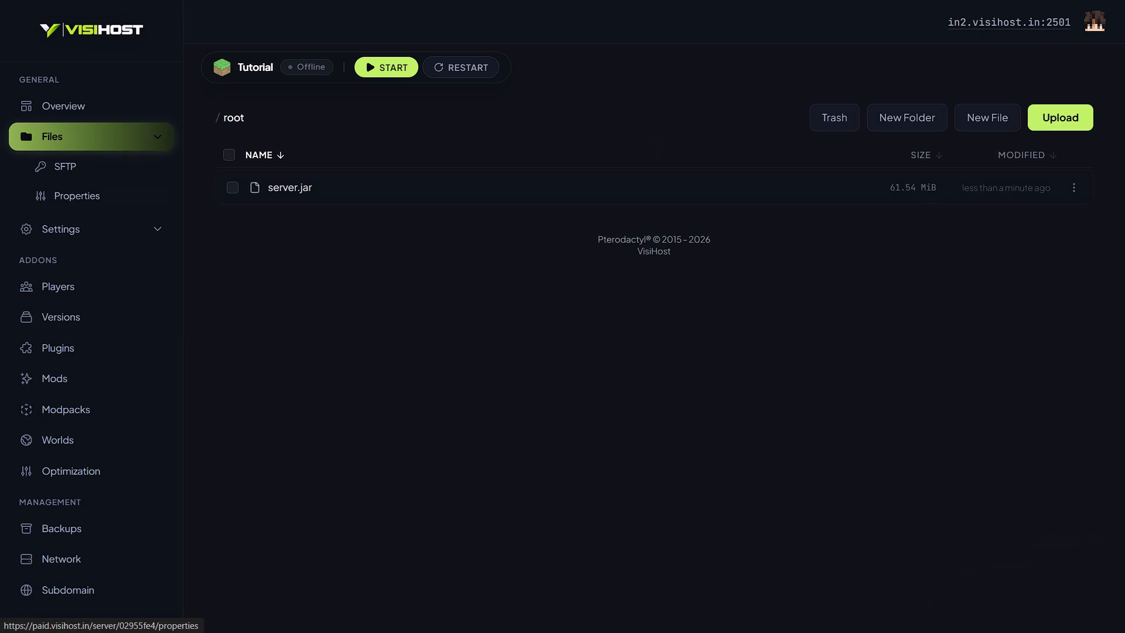
{"action": "scroll", "coordinate": [340, 204], "scroll_direction": "right", "scroll_amount": 2}
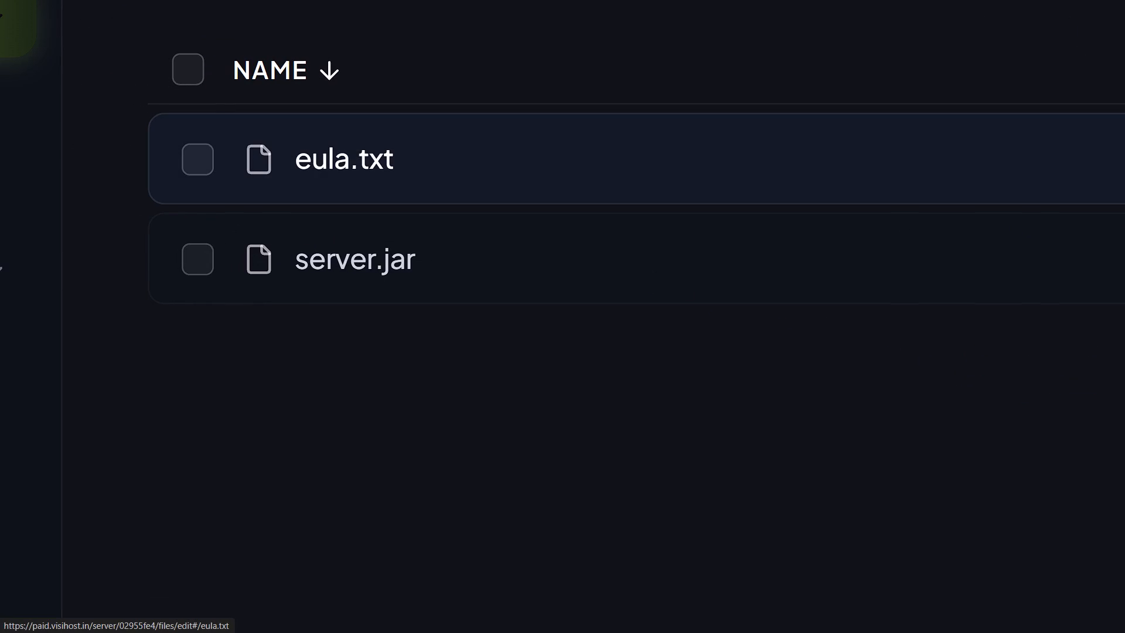
{"action": "left_click", "coordinate": [335, 164]}
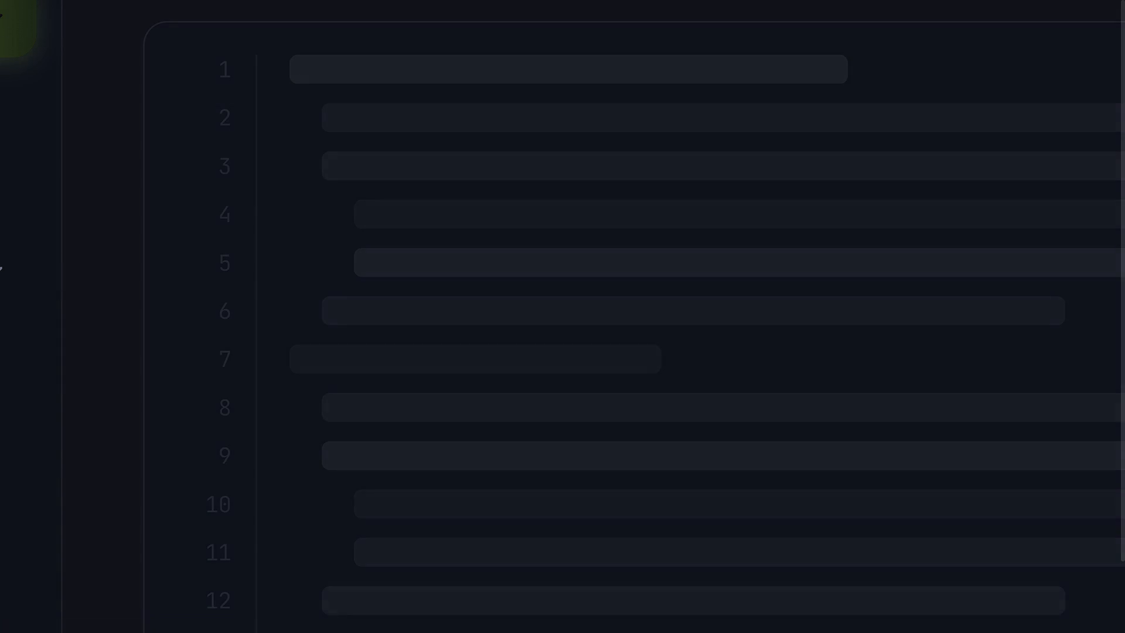
{"action": "scroll", "coordinate": [273, 192], "scroll_direction": "up", "scroll_amount": 2}
{"action": "left_click_drag", "start_coordinate": [326, 146], "coordinate": [384, 146]}
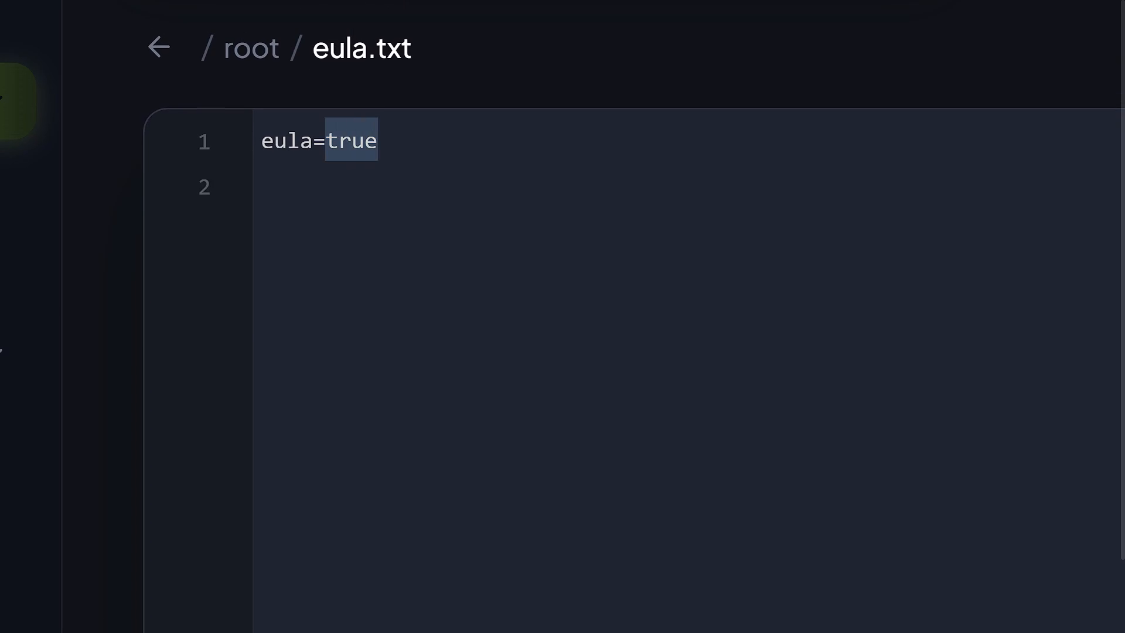
{"action": "left_click_drag", "start_coordinate": [384, 146], "coordinate": [405, 146]}
{"action": "left_click", "coordinate": [405, 146]}
{"action": "left_click_drag", "start_coordinate": [405, 146], "coordinate": [318, 139]}
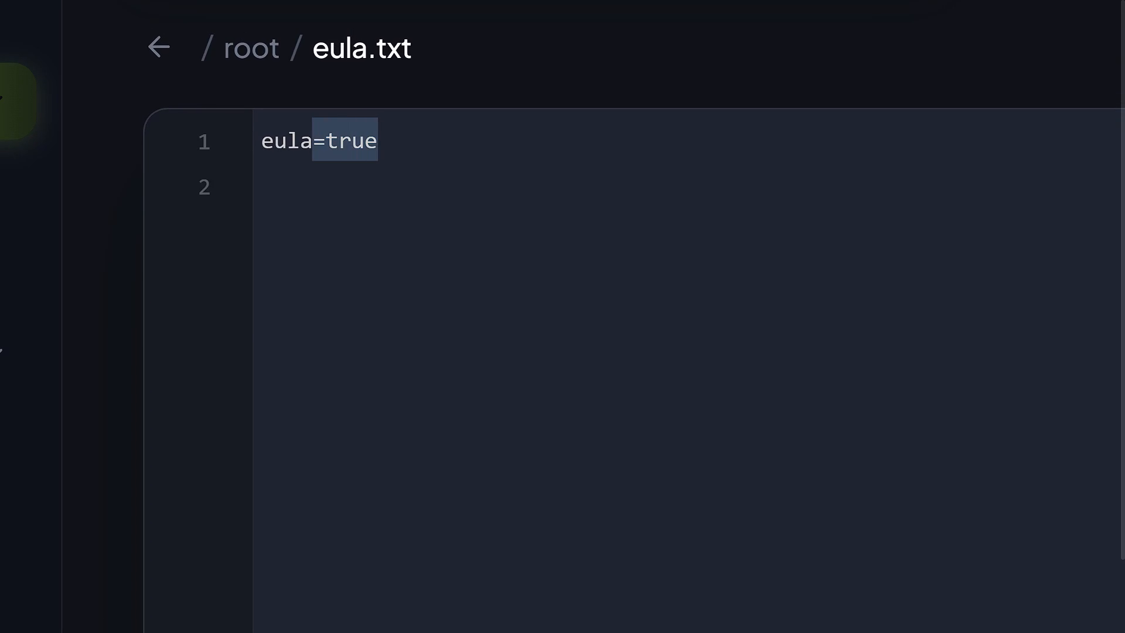
{"action": "left_click_drag", "start_coordinate": [318, 139], "coordinate": [326, 139]}
{"action": "left_click", "coordinate": [326, 139]}
{"action": "left_click_drag", "start_coordinate": [326, 139], "coordinate": [428, 158]}
{"action": "left_click", "coordinate": [428, 158]}
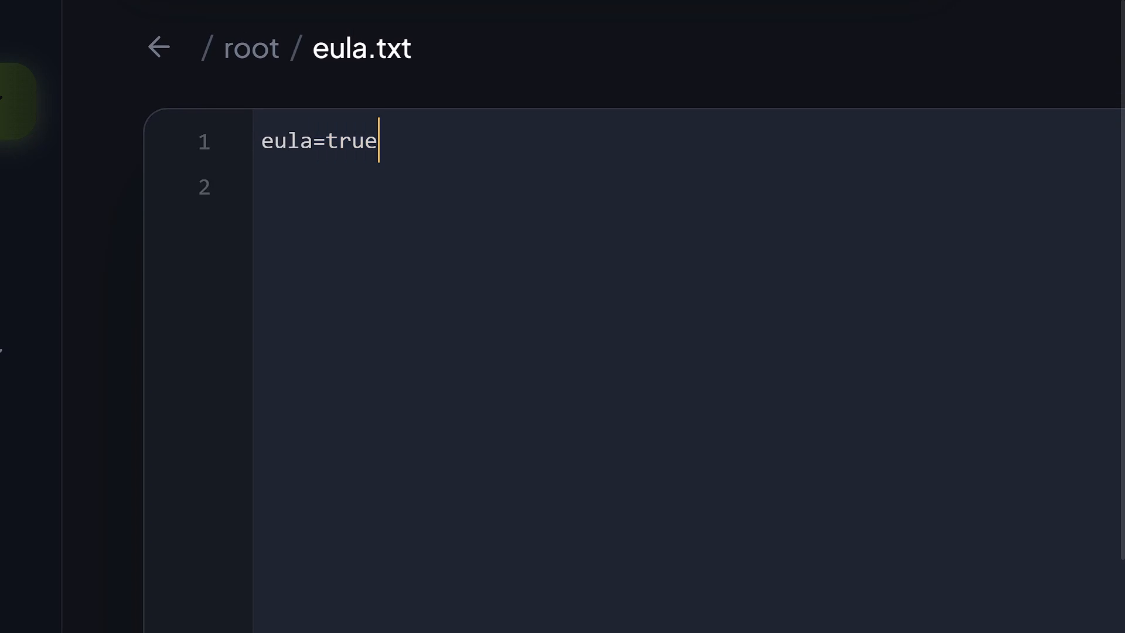
Start the Tutorial server from its Overview page.
{"action": "left_click", "coordinate": [97, 107]}
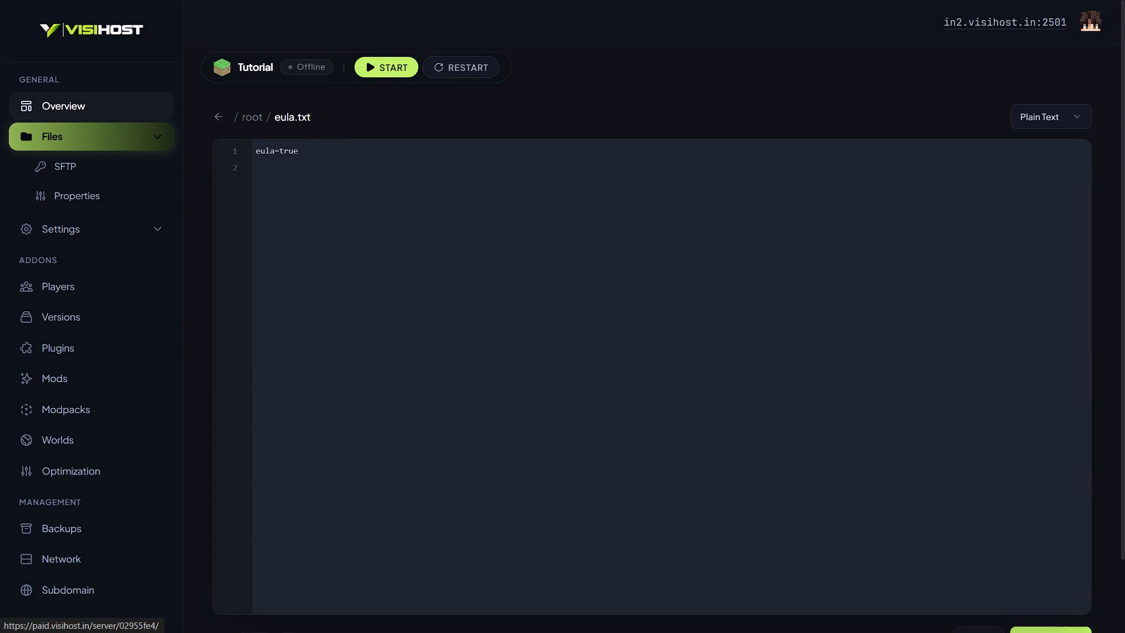
{"action": "left_click", "coordinate": [97, 104]}
{"action": "left_click", "coordinate": [949, 85]}
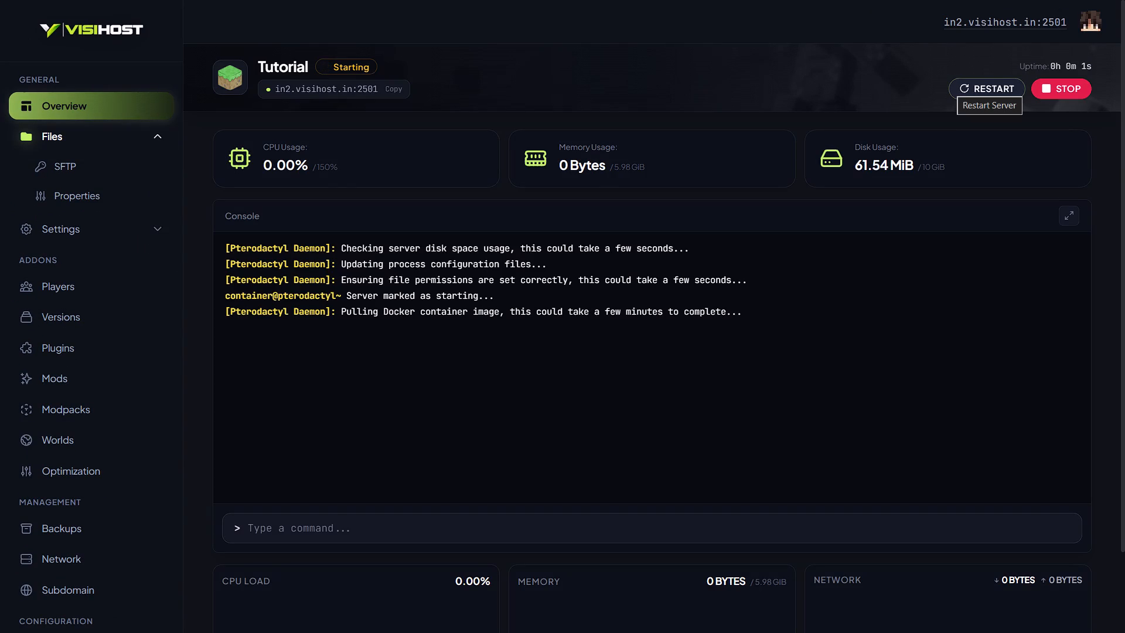
{"action": "left_click", "coordinate": [589, 69]}
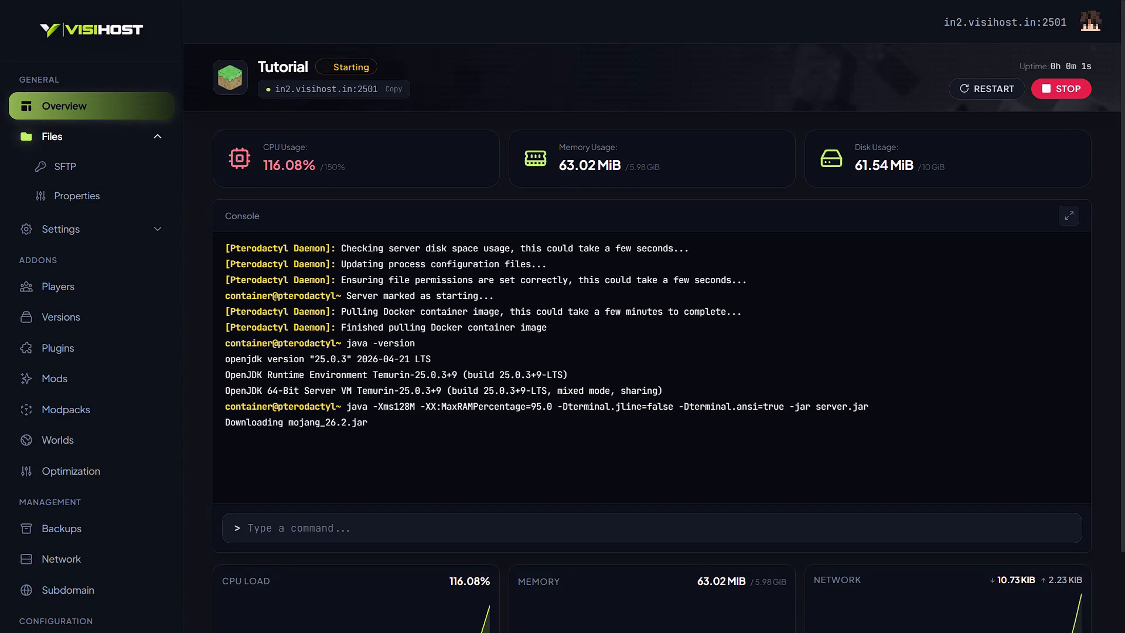
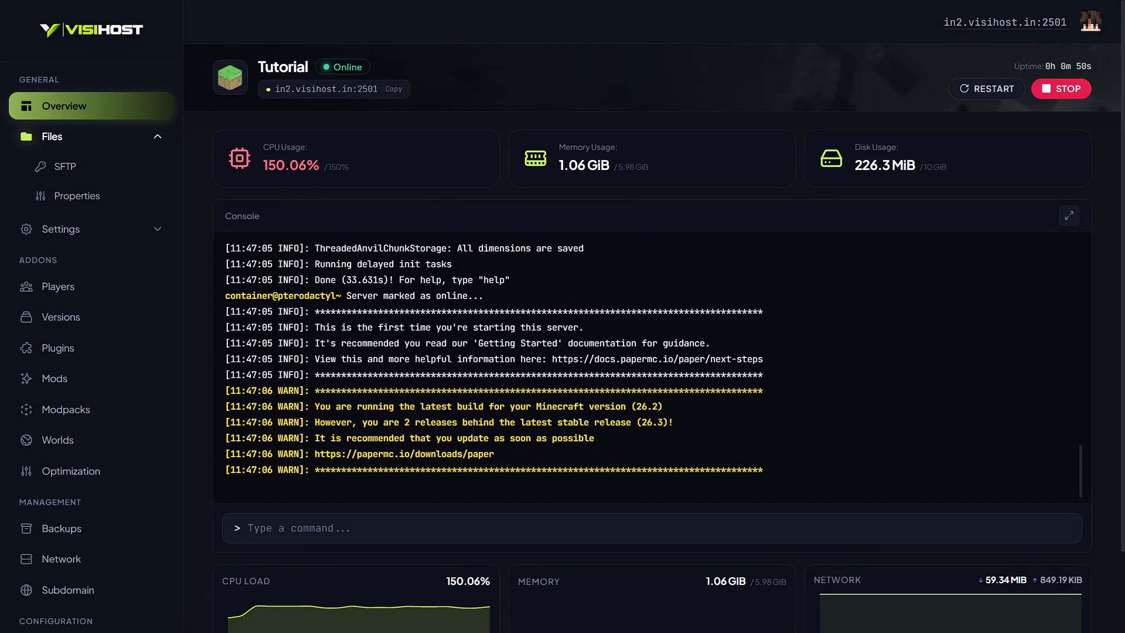
Review the console's startup log, highlighting the startup completion line, the first-start notice and the Minecraft version notices.
{"action": "scroll", "coordinate": [364, 380], "scroll_direction": "up", "scroll_amount": 2}
{"action": "left_click_drag", "start_coordinate": [311, 406], "coordinate": [389, 399]}
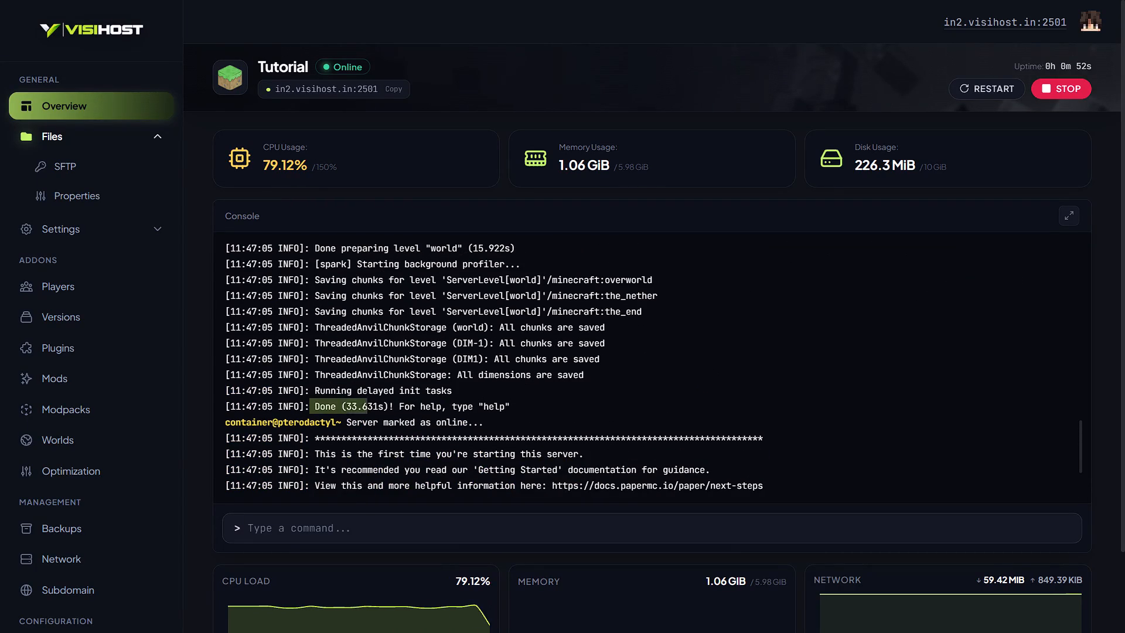
{"action": "left_click_drag", "start_coordinate": [389, 399], "coordinate": [524, 404]}
{"action": "left_click", "coordinate": [524, 404]}
{"action": "scroll", "coordinate": [524, 404], "scroll_direction": "down", "scroll_amount": 1}
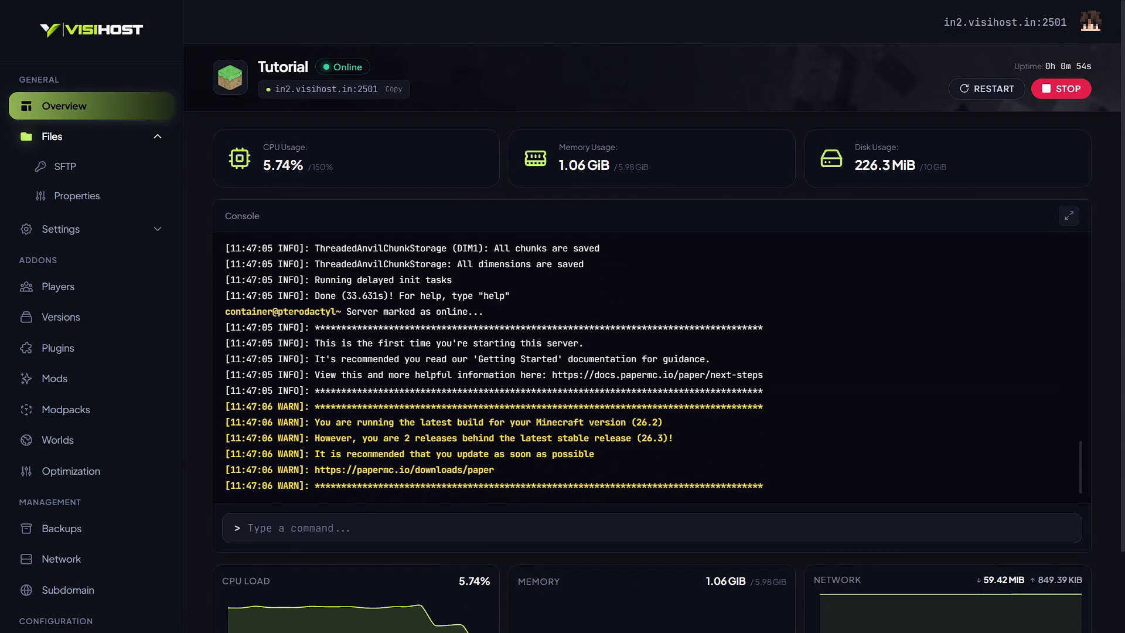
{"action": "left_click_drag", "start_coordinate": [323, 342], "coordinate": [591, 345]}
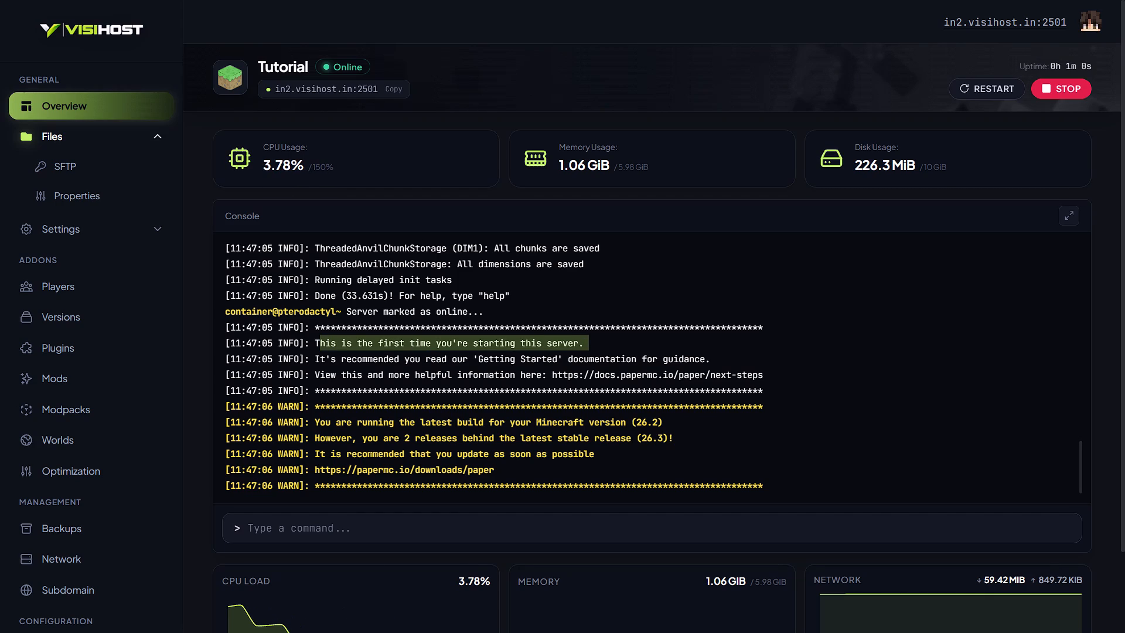
{"action": "left_click_drag", "start_coordinate": [313, 423], "coordinate": [667, 423]}
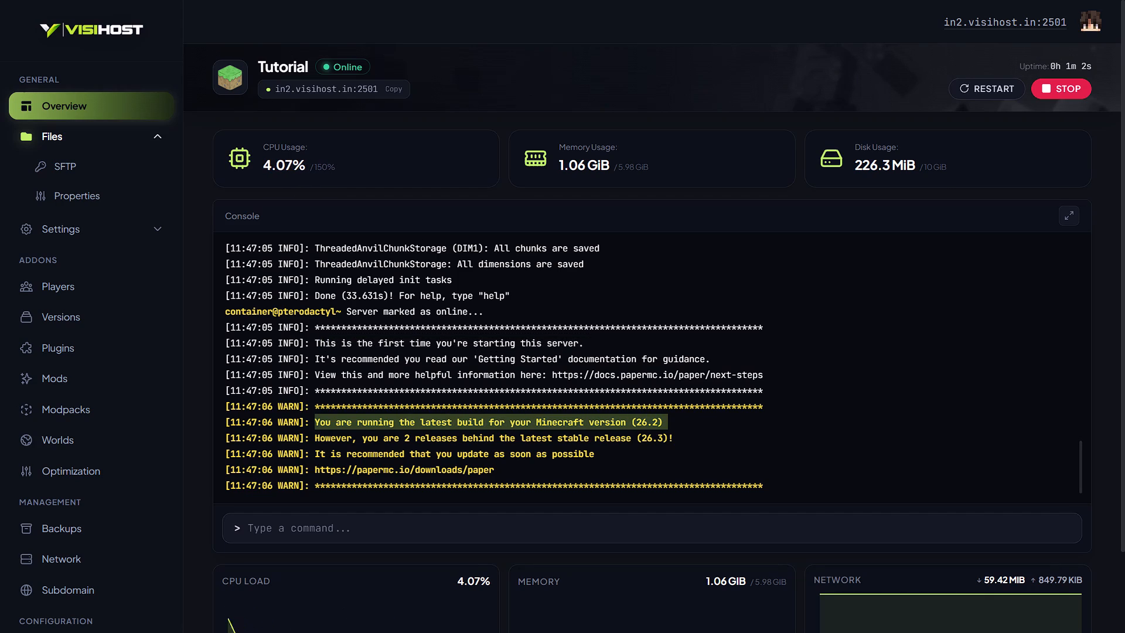
{"action": "left_click_drag", "start_coordinate": [667, 423], "coordinate": [666, 423]}
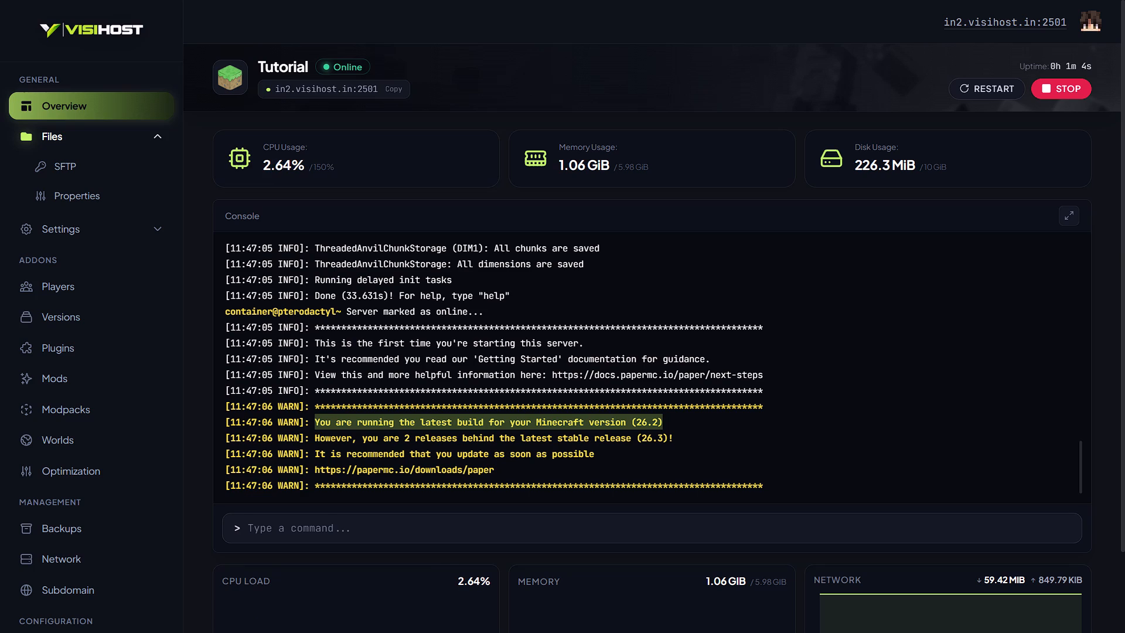
{"action": "left_click_drag", "start_coordinate": [670, 440], "coordinate": [639, 440]}
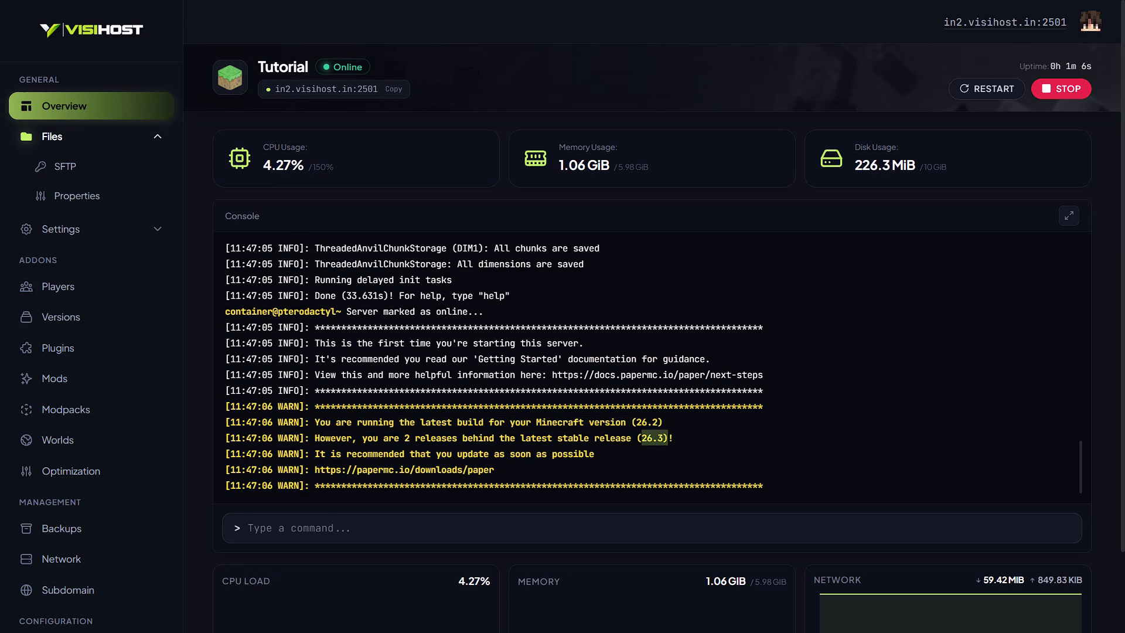
{"action": "left_click_drag", "start_coordinate": [639, 440], "coordinate": [636, 439]}
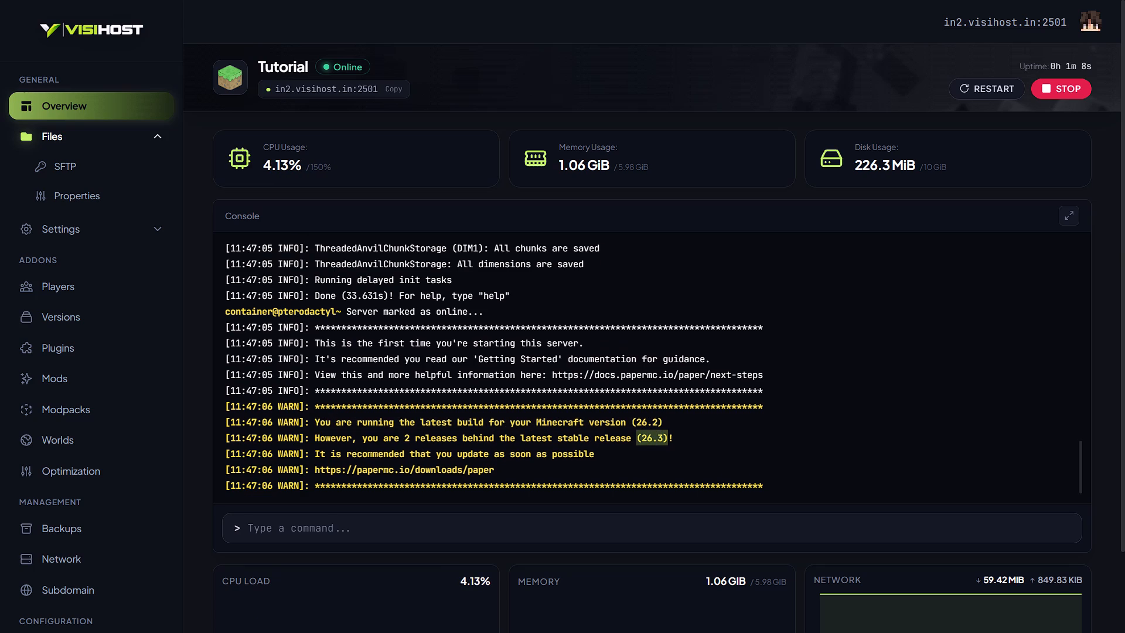
{"action": "scroll", "coordinate": [636, 439], "scroll_direction": "down", "scroll_amount": 2}
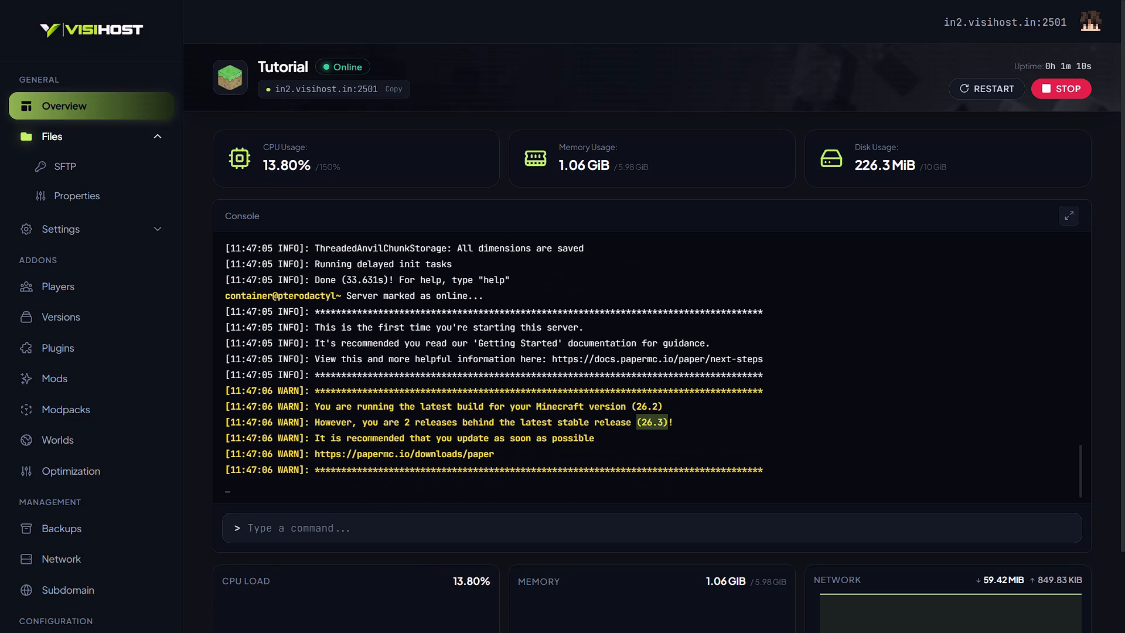
{"action": "scroll", "coordinate": [595, 546], "scroll_direction": "right", "scroll_amount": 4}
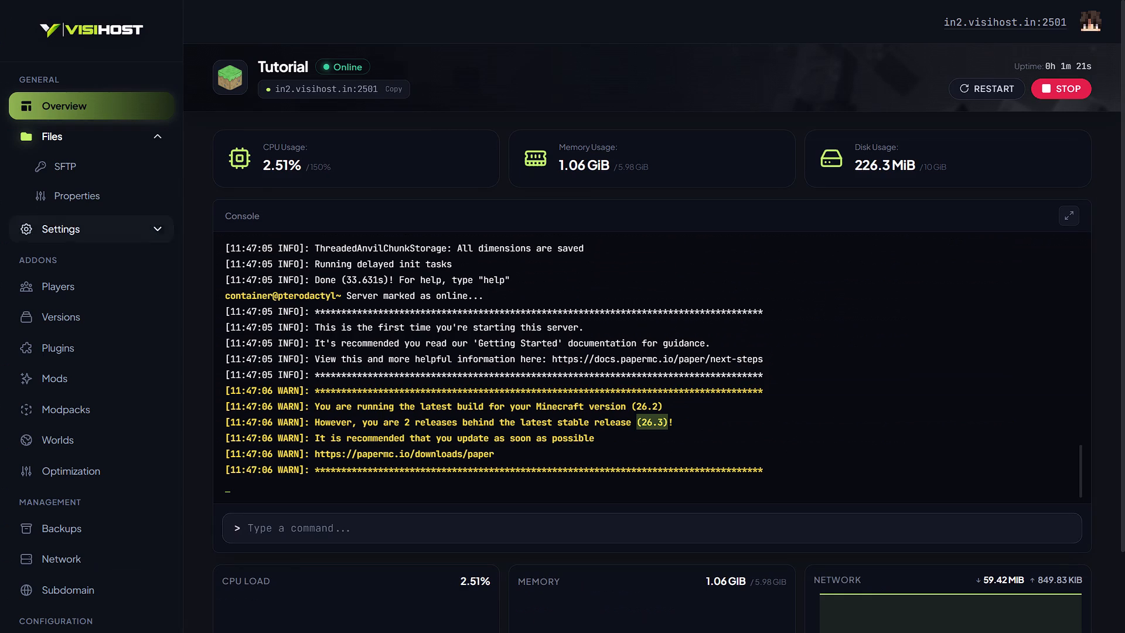
Open server.properties from the server's root directory and set enforce-secure-profile to false.
{"action": "left_click", "coordinate": [93, 140]}
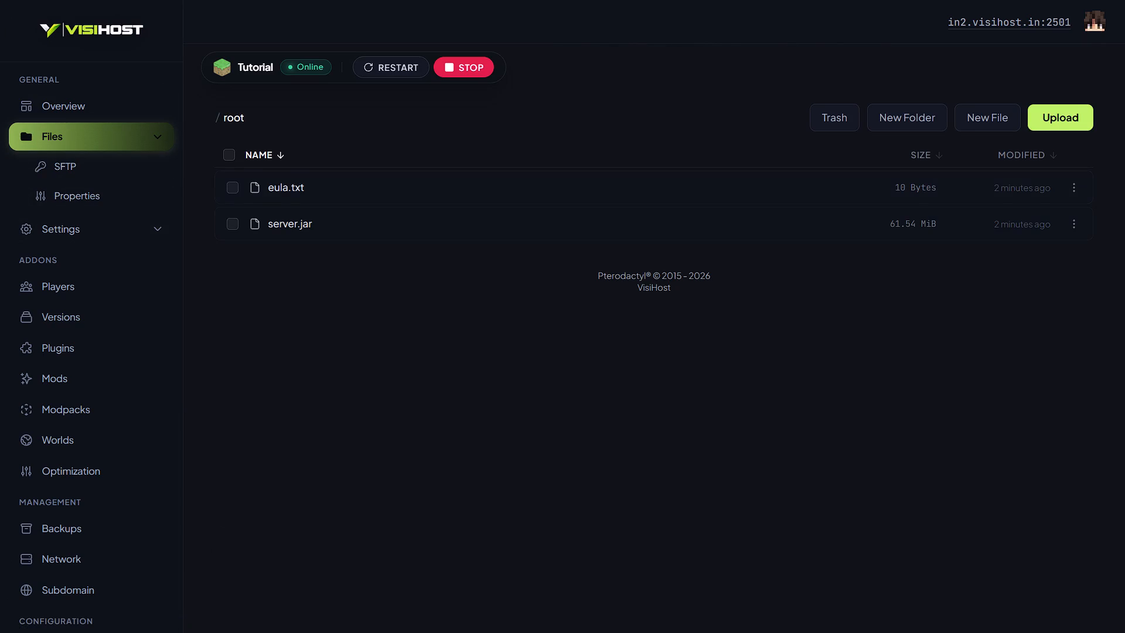
{"action": "scroll", "coordinate": [323, 337], "scroll_direction": "down", "scroll_amount": 4}
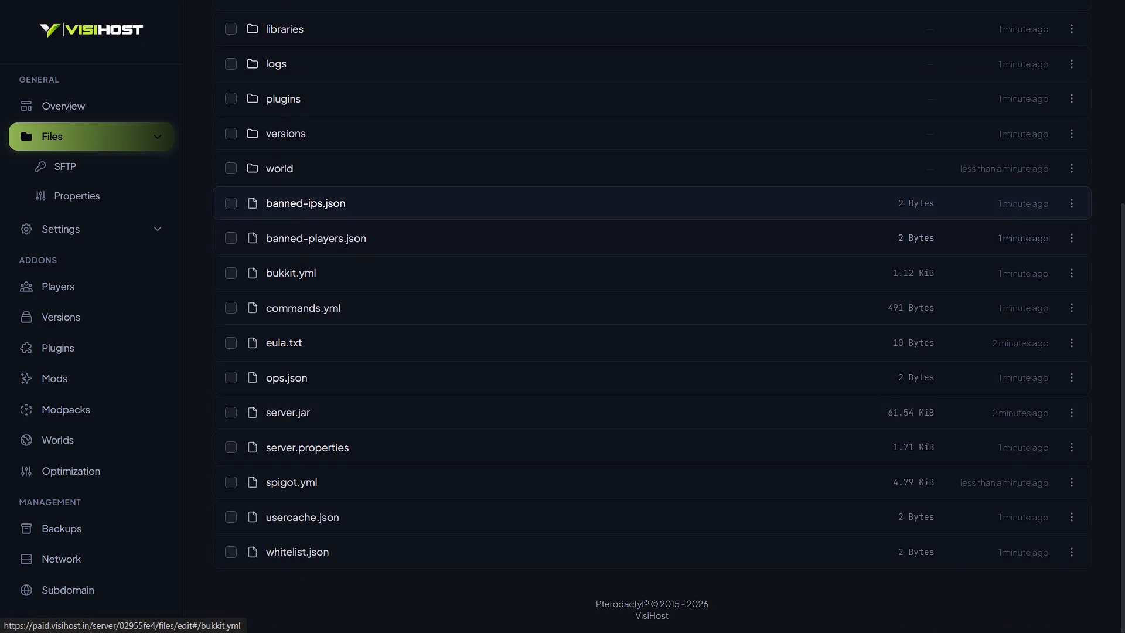
{"action": "left_click", "coordinate": [316, 445]}
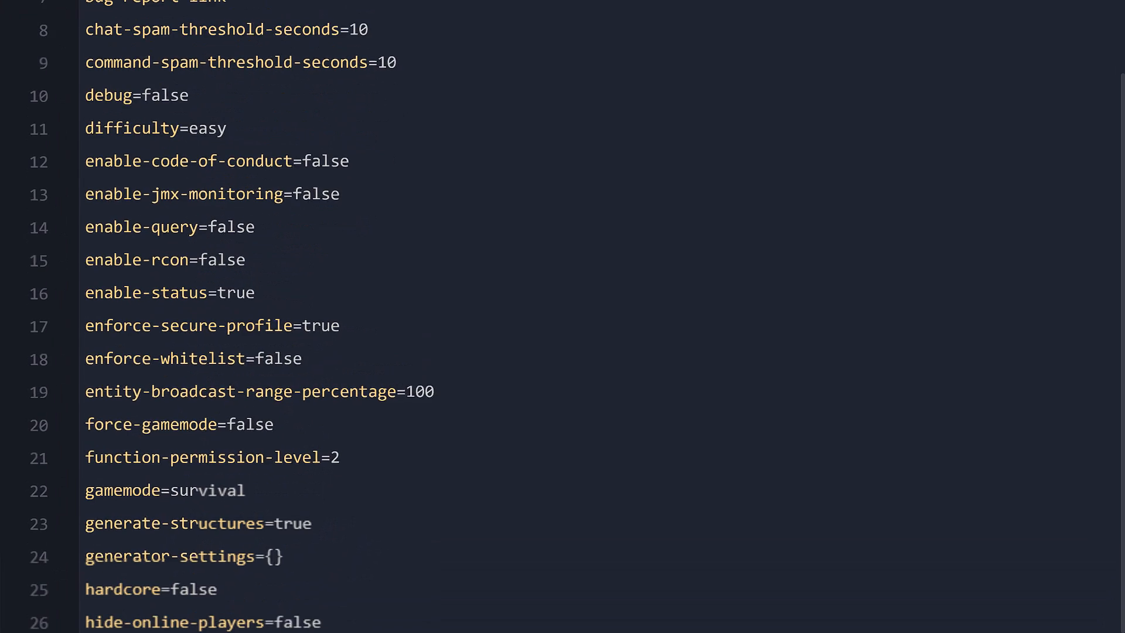
{"action": "scroll", "coordinate": [425, 335], "scroll_direction": "right", "scroll_amount": 1}
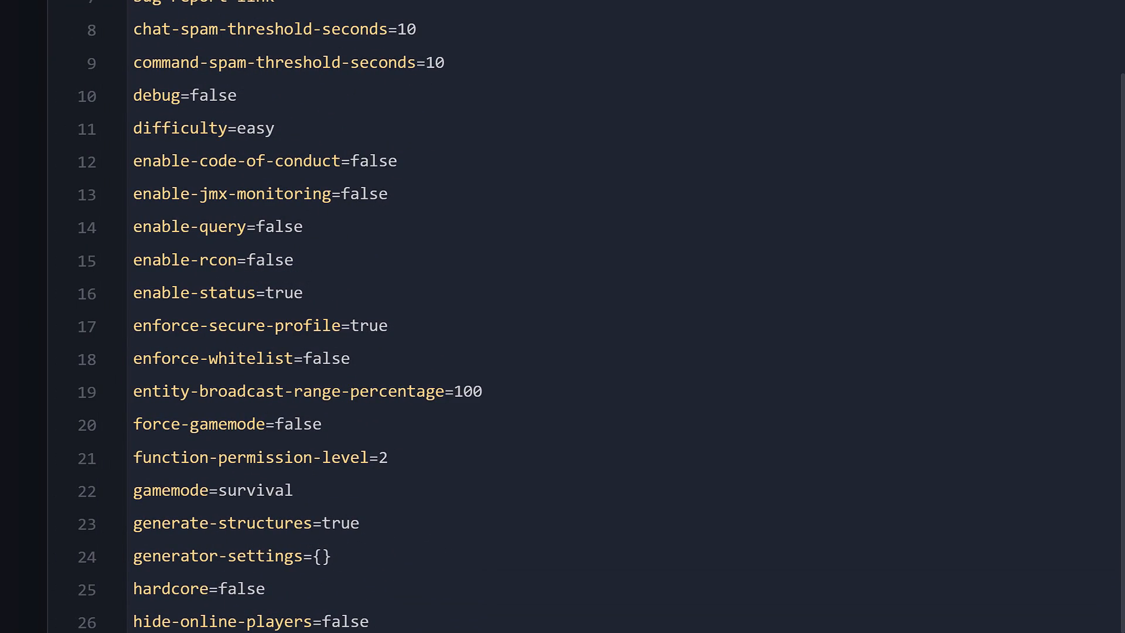
{"action": "left_click_drag", "start_coordinate": [443, 338], "coordinate": [353, 329]}
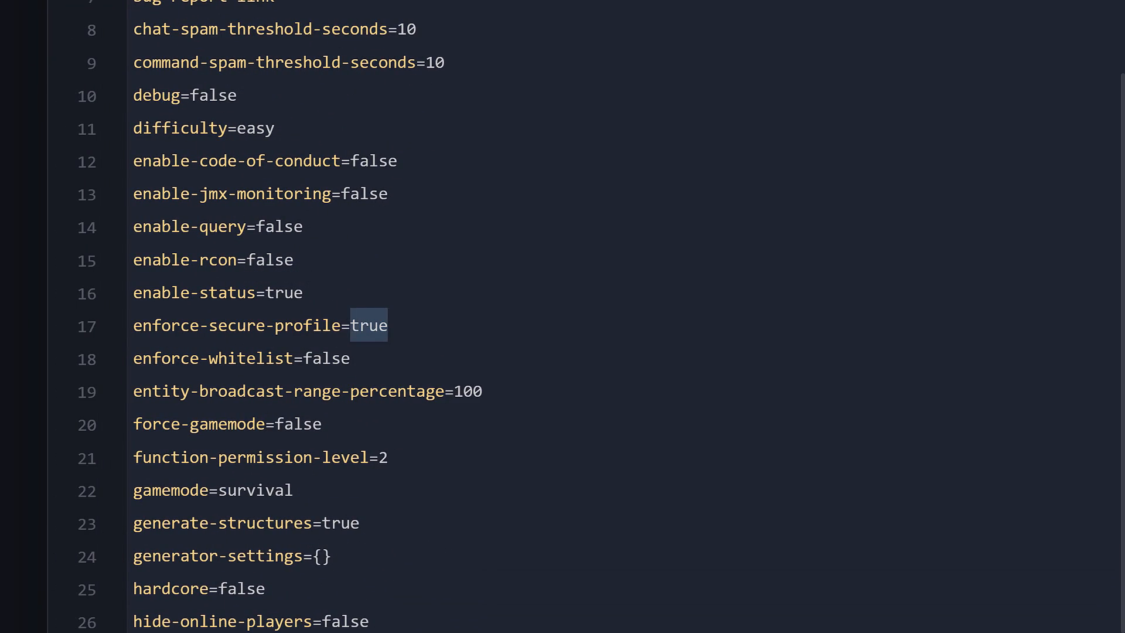
{"action": "type", "text": "false"}
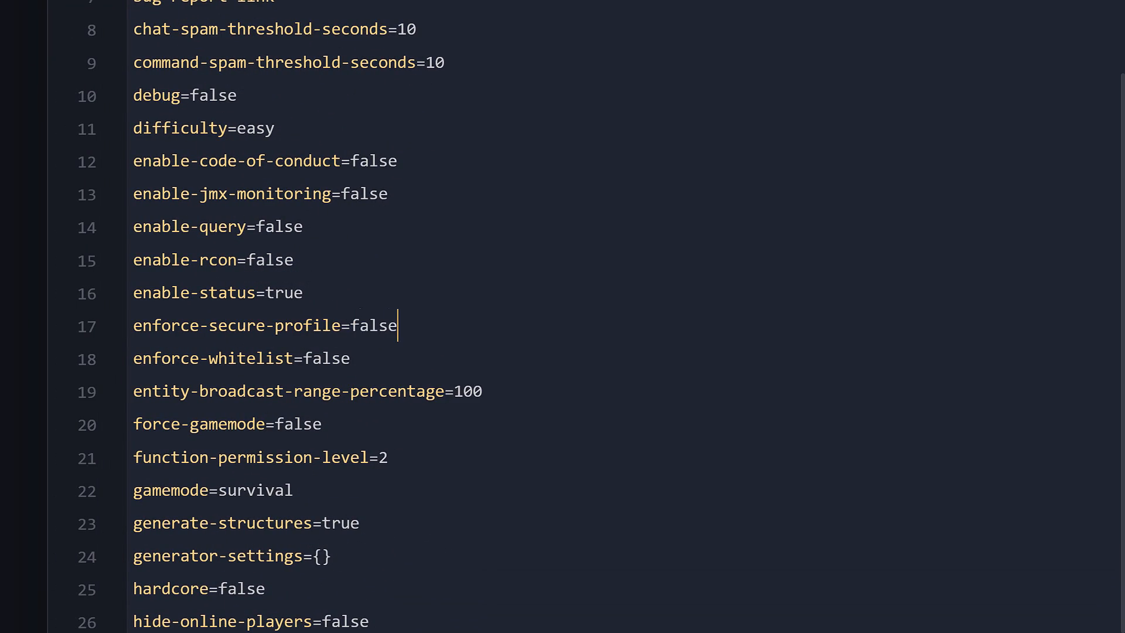
Find the max-players setting in server.properties and highlight its value.
{"action": "scroll", "coordinate": [353, 329], "scroll_direction": "down", "scroll_amount": 2}
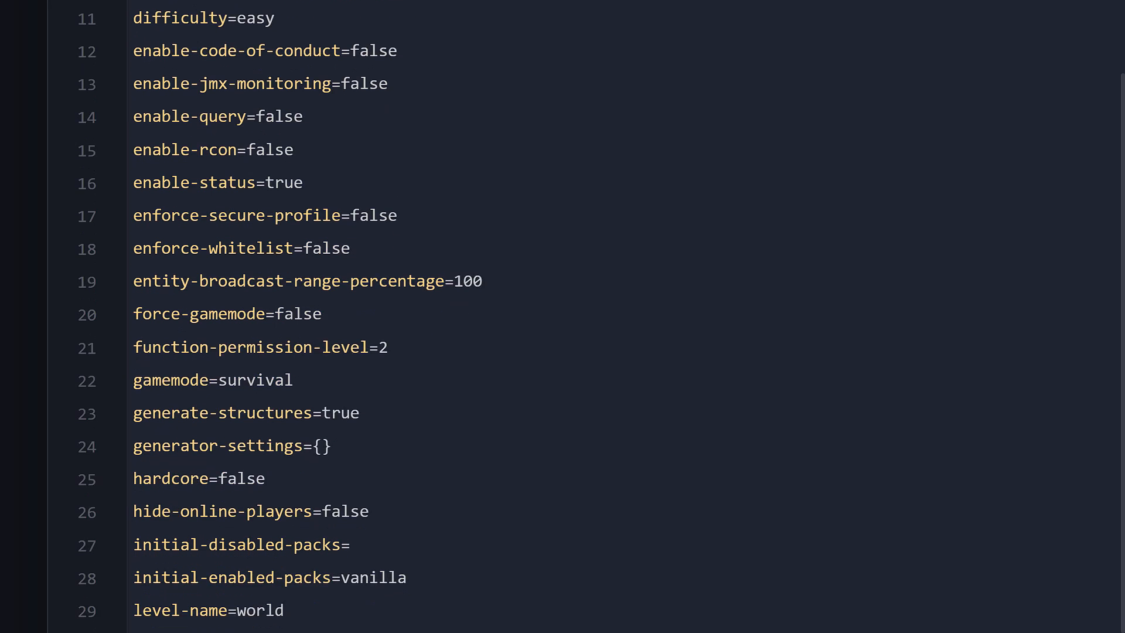
{"action": "scroll", "coordinate": [353, 329], "scroll_direction": "down", "scroll_amount": 7}
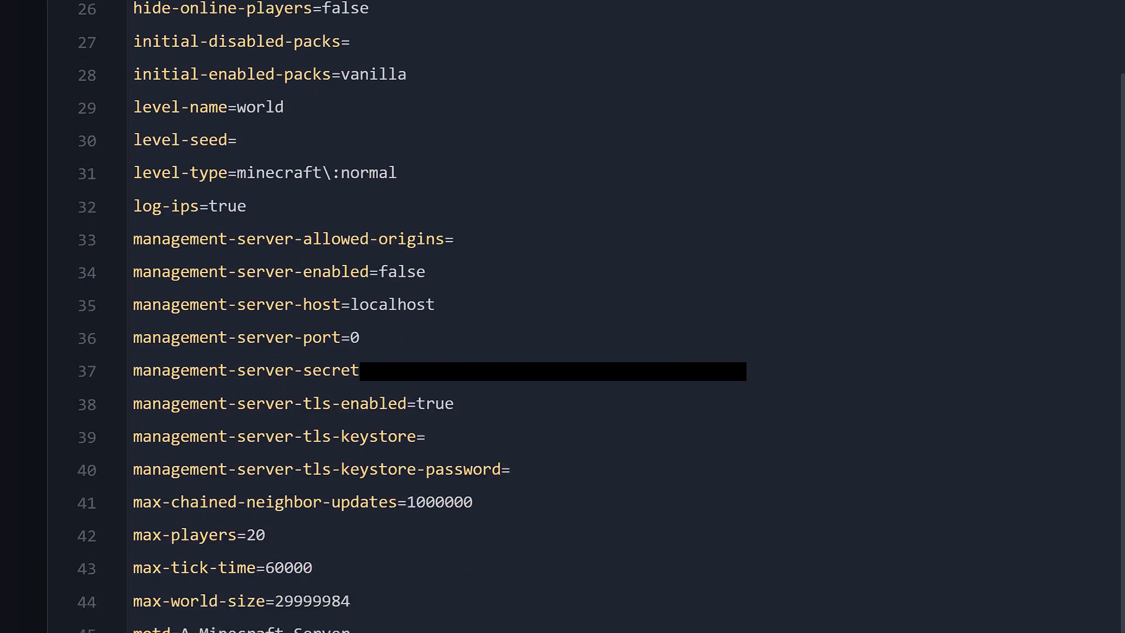
{"action": "scroll", "coordinate": [353, 329], "scroll_direction": "down", "scroll_amount": 4}
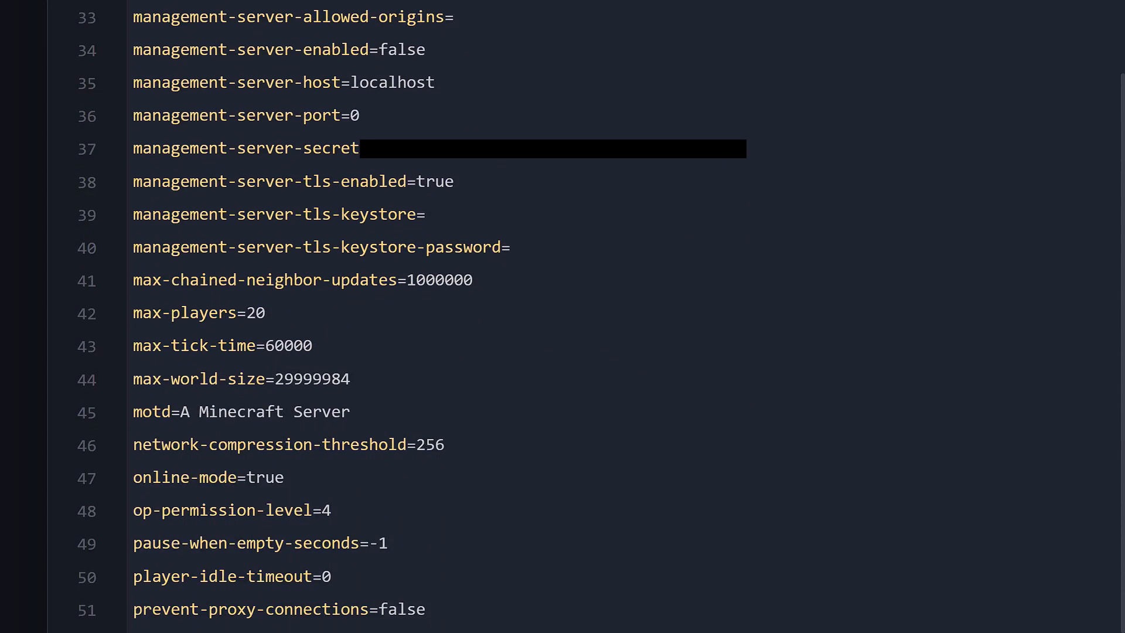
{"action": "left_click", "coordinate": [305, 314]}
{"action": "scroll", "coordinate": [305, 314], "scroll_direction": "down", "scroll_amount": 2}
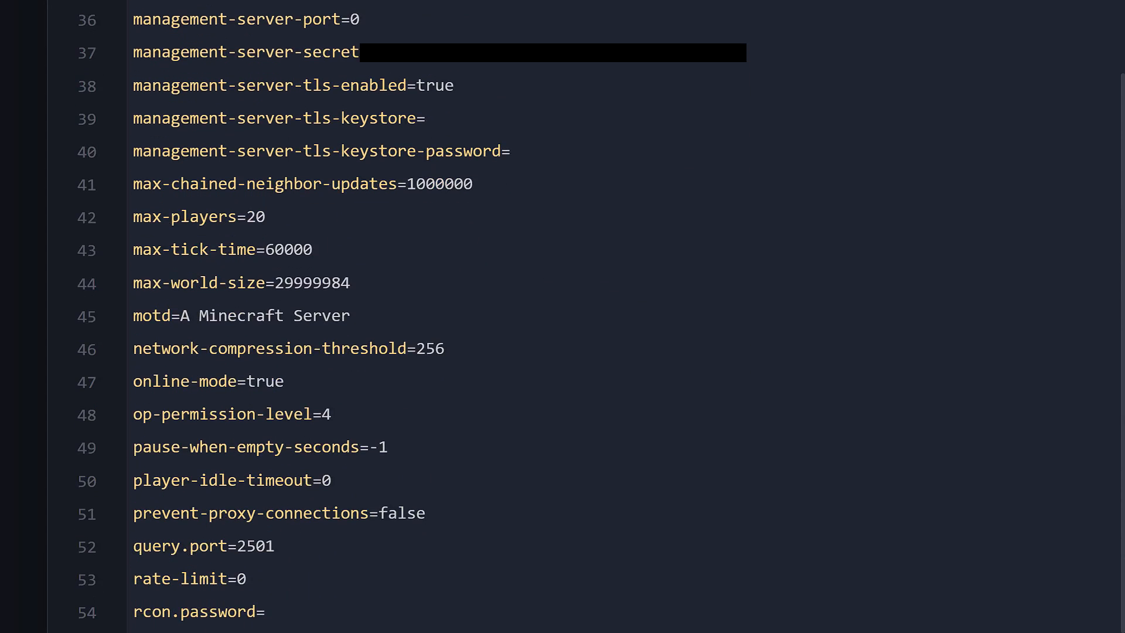
{"action": "left_click_drag", "start_coordinate": [266, 218], "coordinate": [246, 219]}
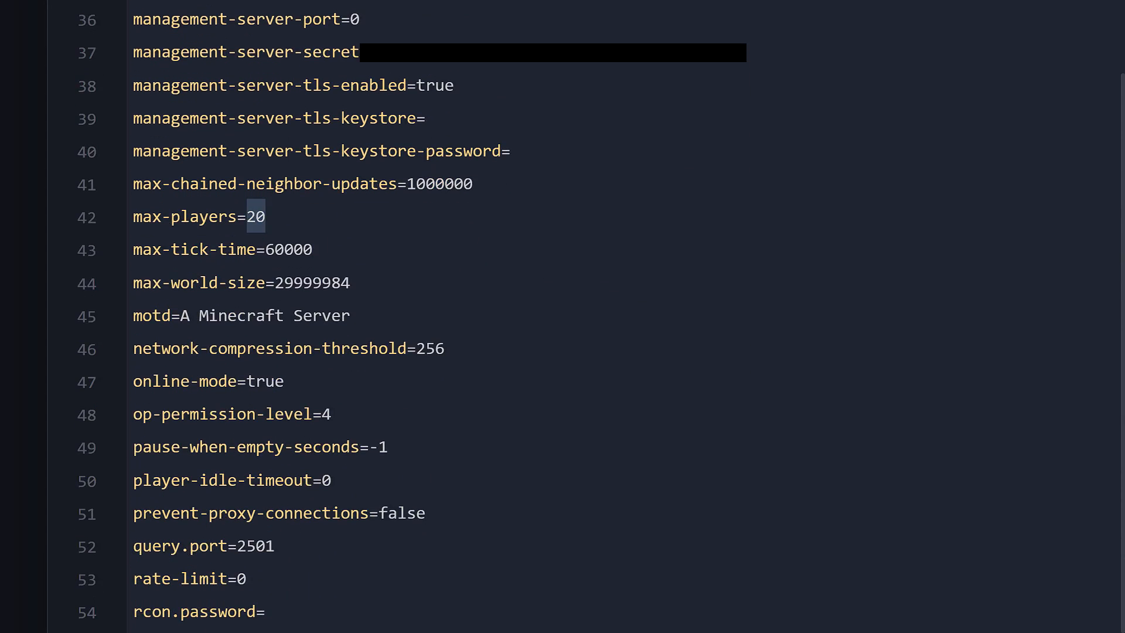
{"action": "left_click", "coordinate": [246, 219]}
{"action": "left_click_drag", "start_coordinate": [246, 219], "coordinate": [275, 221]}
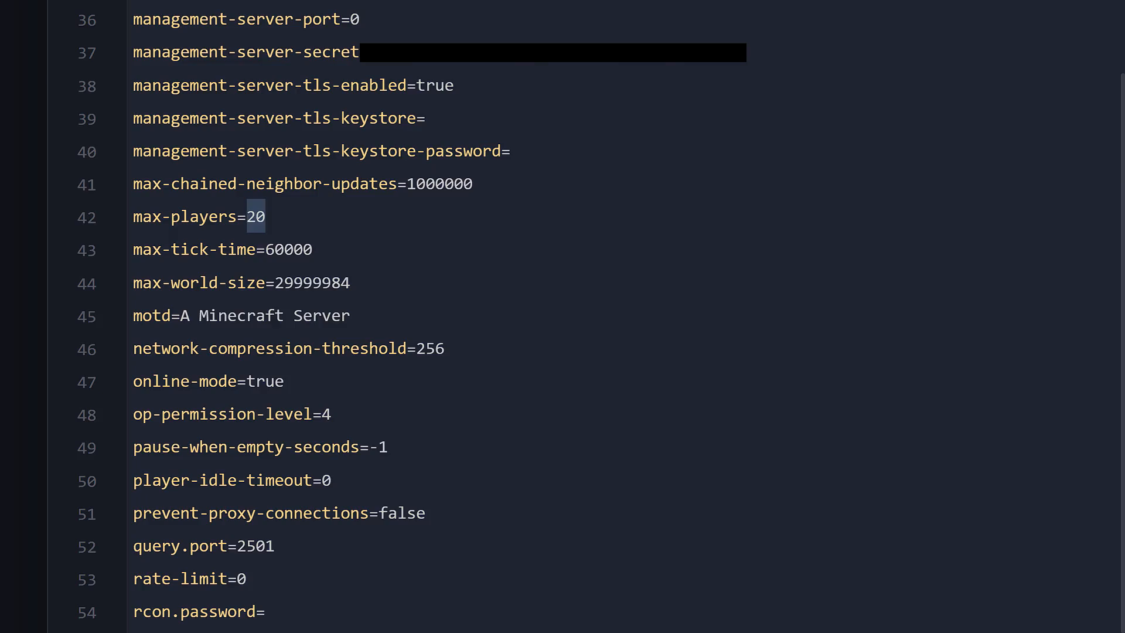
{"action": "left_click", "coordinate": [275, 221]}
{"action": "left_click_drag", "start_coordinate": [275, 221], "coordinate": [247, 221]}
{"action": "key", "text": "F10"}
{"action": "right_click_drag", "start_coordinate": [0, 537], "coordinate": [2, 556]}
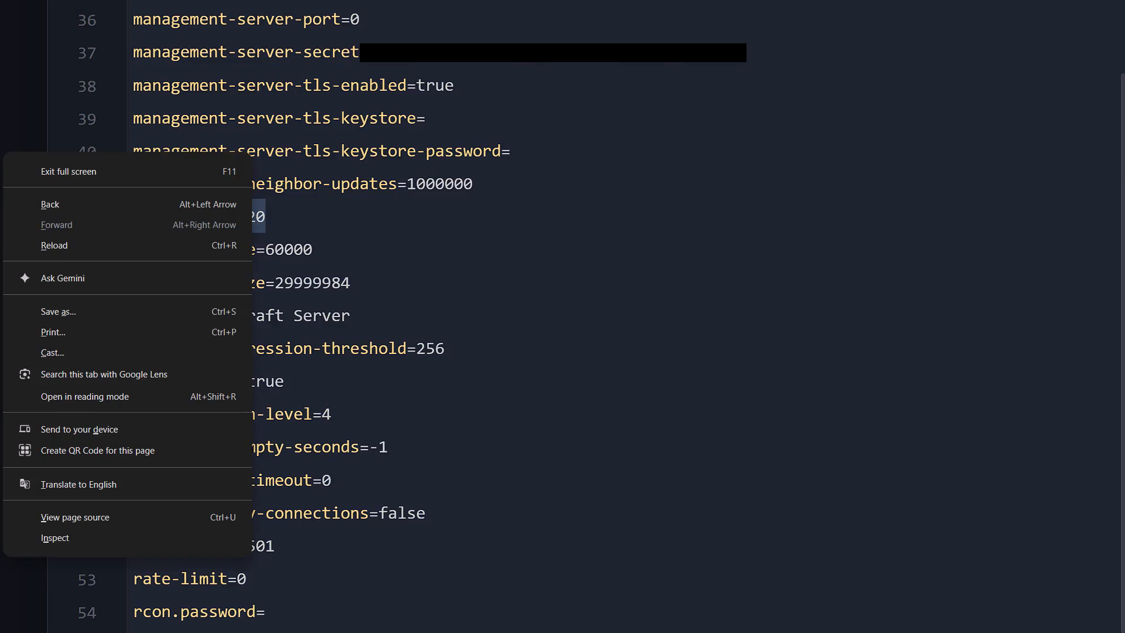
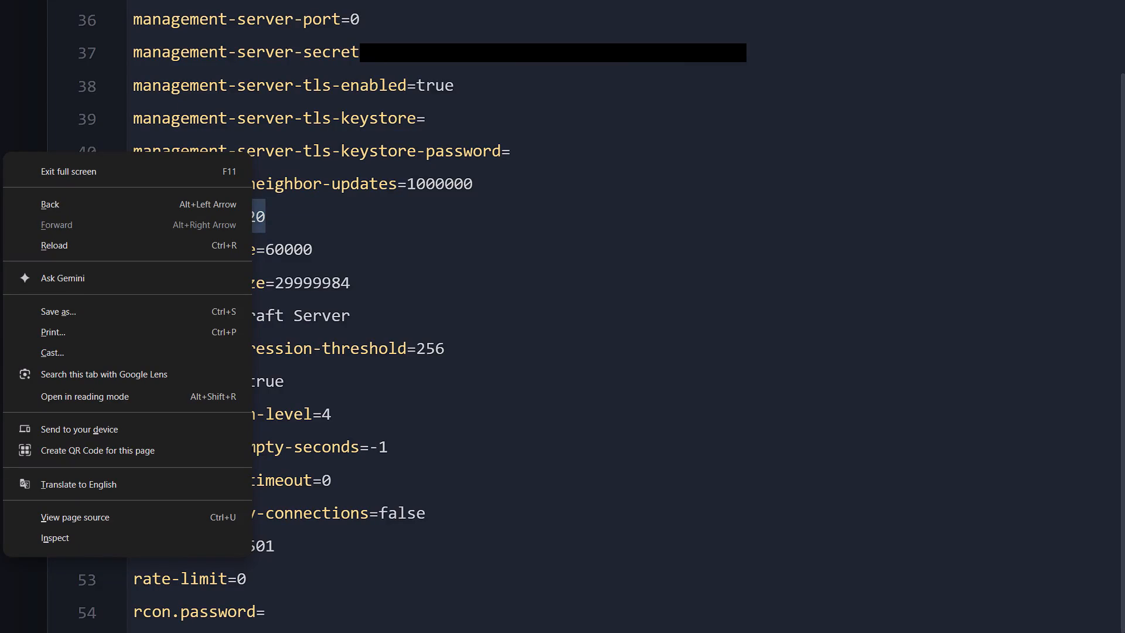
Dismiss the context menu over server.properties and exit the browser's full-screen view.
{"action": "key", "text": "ctrl+Tab"}
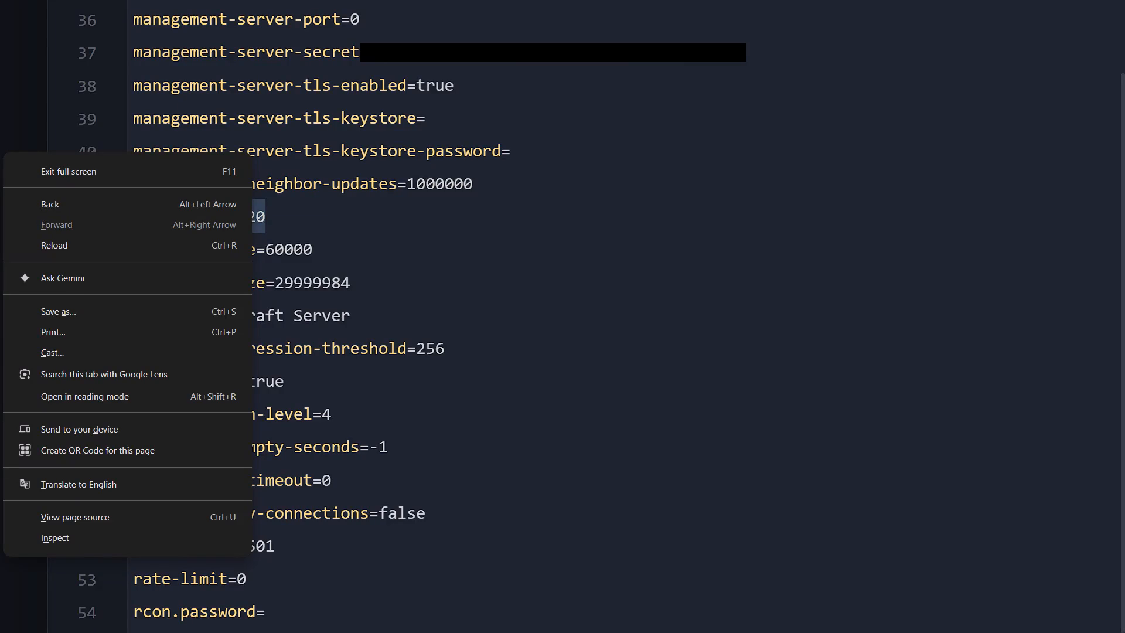
{"action": "left_click", "coordinate": [675, 181]}
{"action": "key", "text": "F11"}
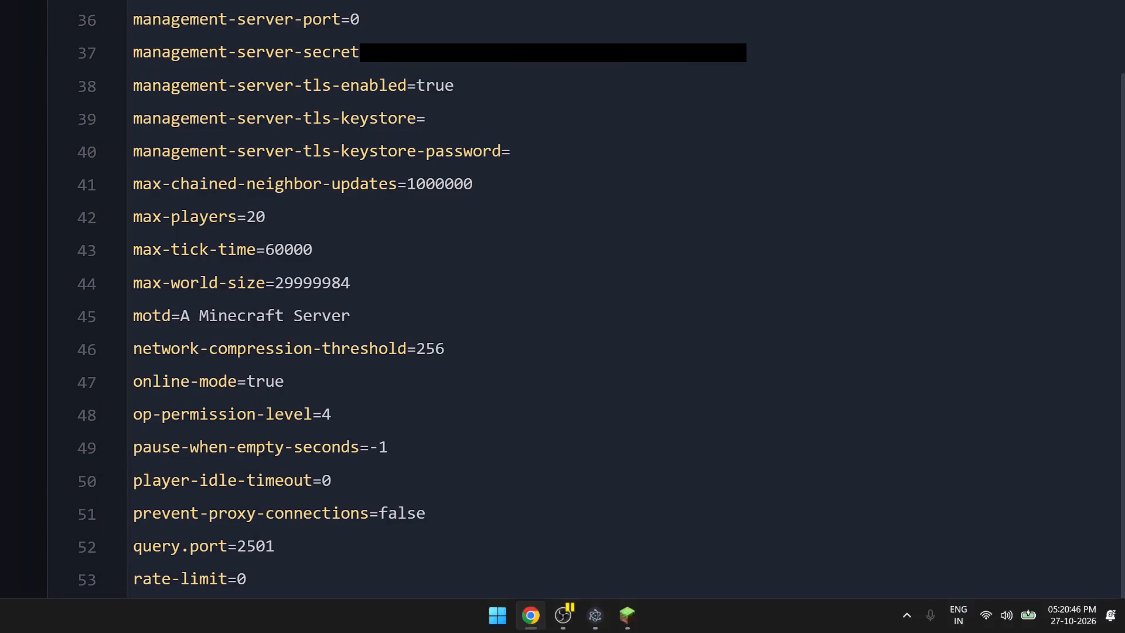
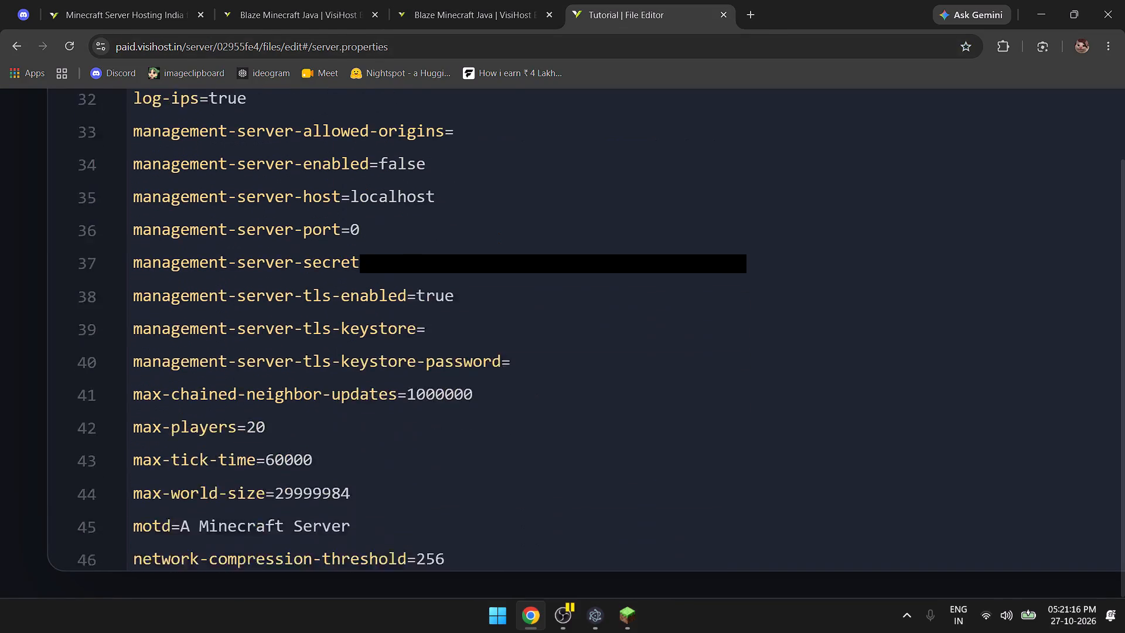
Redo the last undone edit in the server.properties file.
{"action": "scroll", "coordinate": [335, 246], "scroll_direction": "up", "scroll_amount": 10}
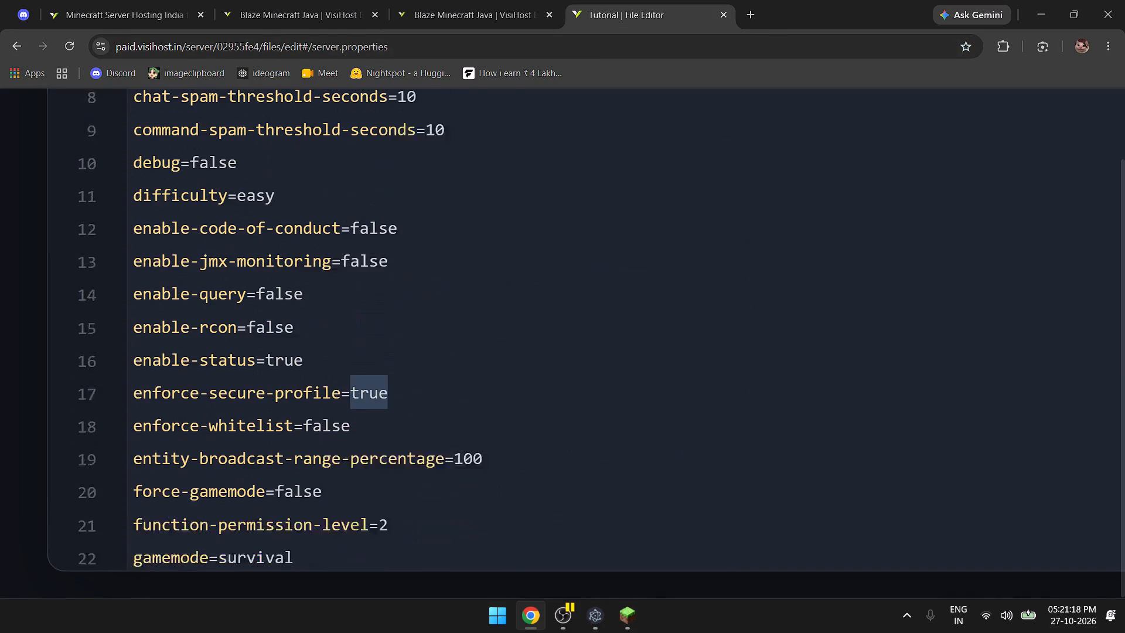
{"action": "key", "text": "ctrl+y"}
{"action": "scroll", "coordinate": [335, 246], "scroll_direction": "down", "scroll_amount": 4}
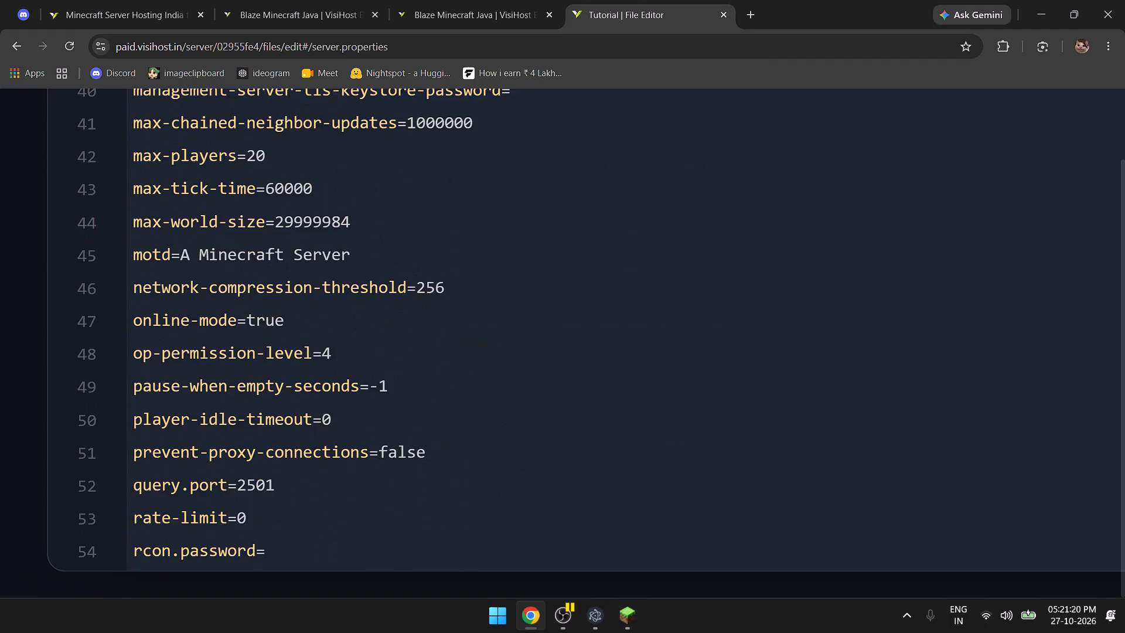
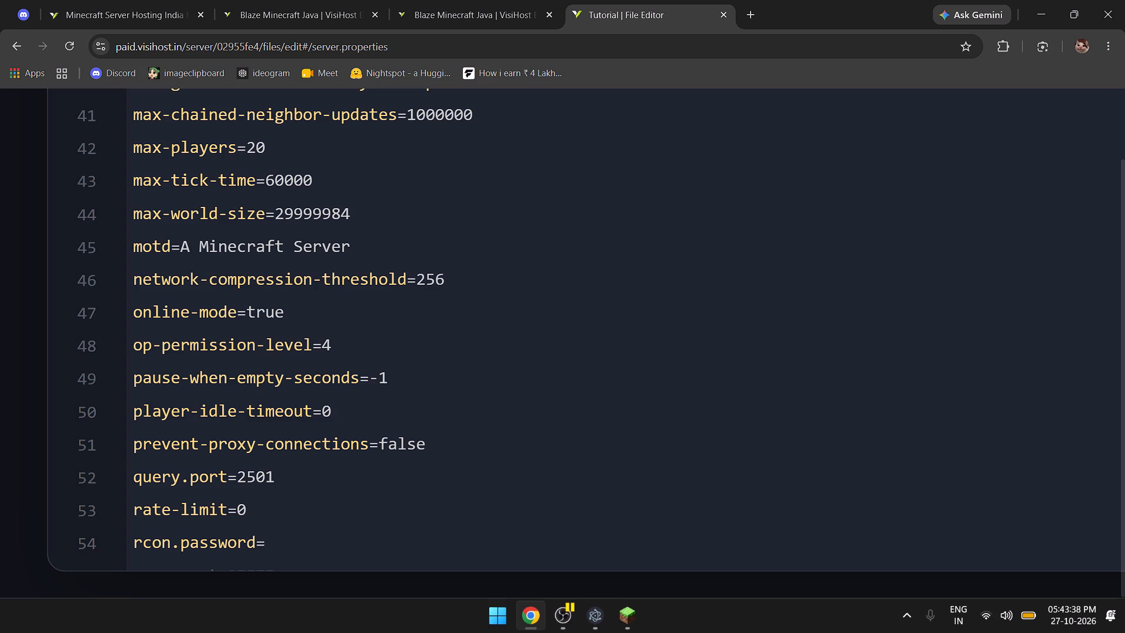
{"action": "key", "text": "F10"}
Set online-mode to false in the server.properties file.
{"action": "left_click", "coordinate": [310, 305]}
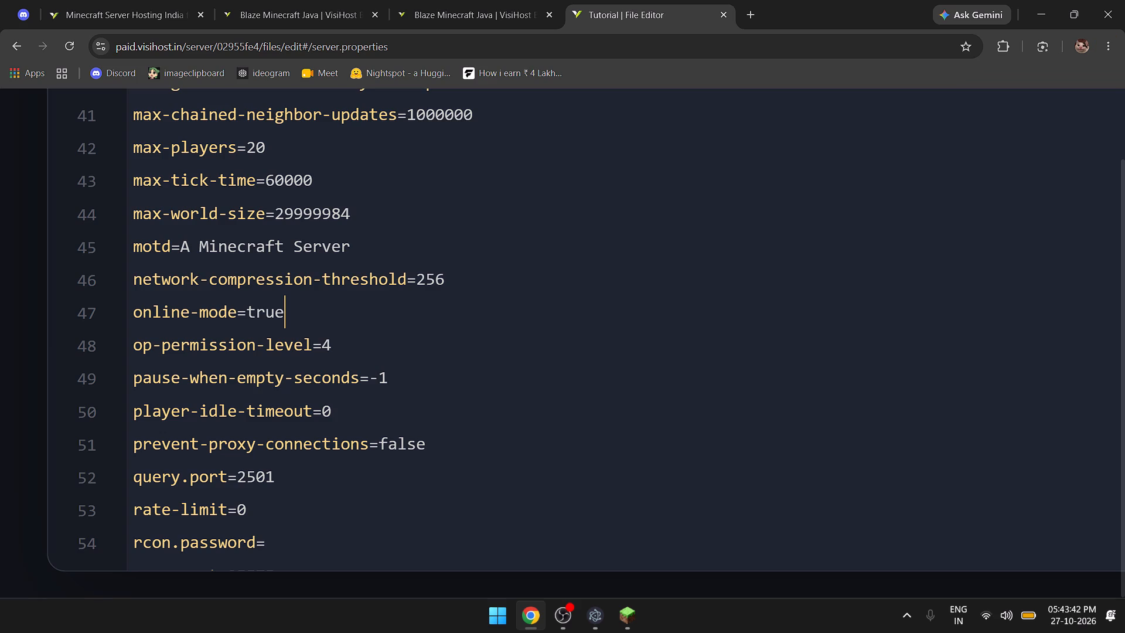
{"action": "key", "text": "ctrl+shift+Left"}
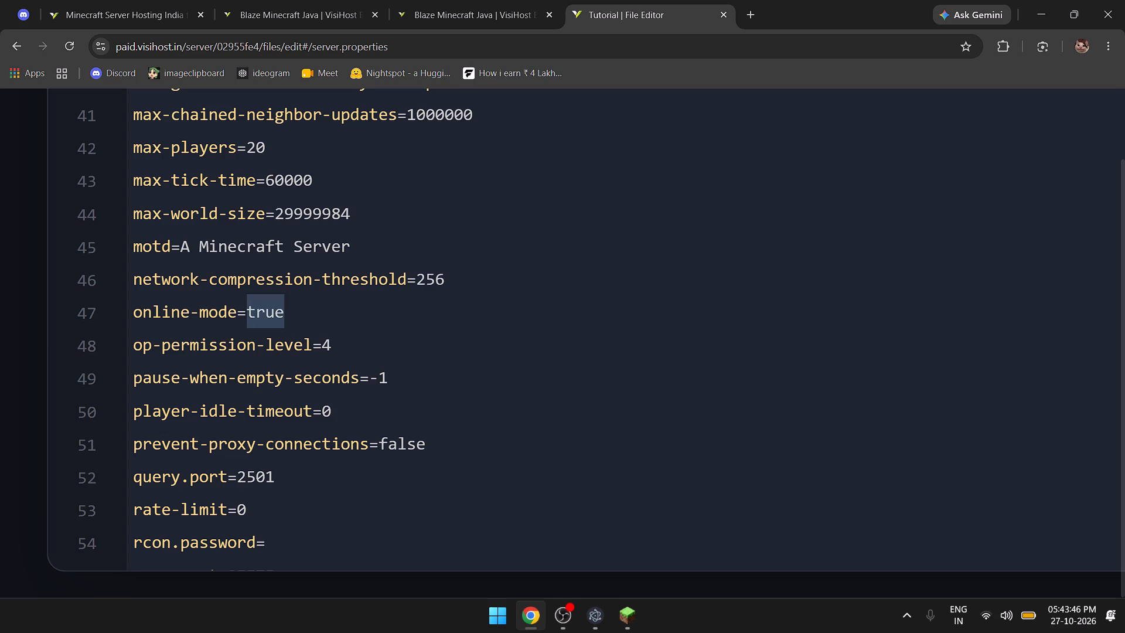
{"action": "type", "text": "false"}
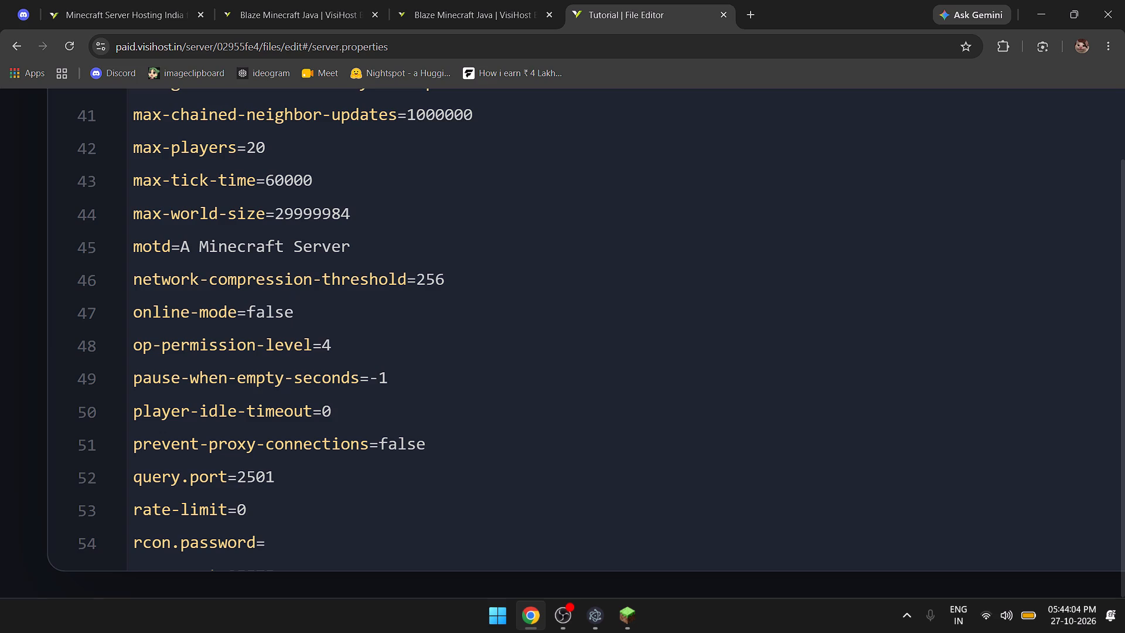
Set spawn-protection to 2 in the server.properties file.
{"action": "scroll", "coordinate": [310, 305], "scroll_direction": "down", "scroll_amount": 4}
{"action": "left_click", "coordinate": [336, 287]}
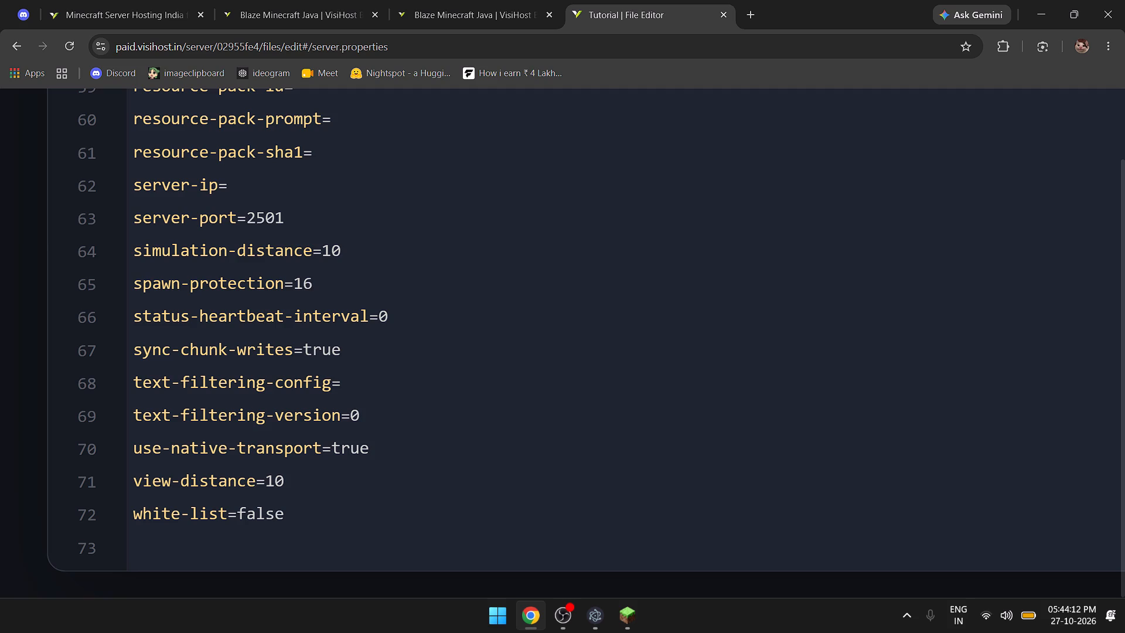
{"action": "key", "text": "BackSpace"}
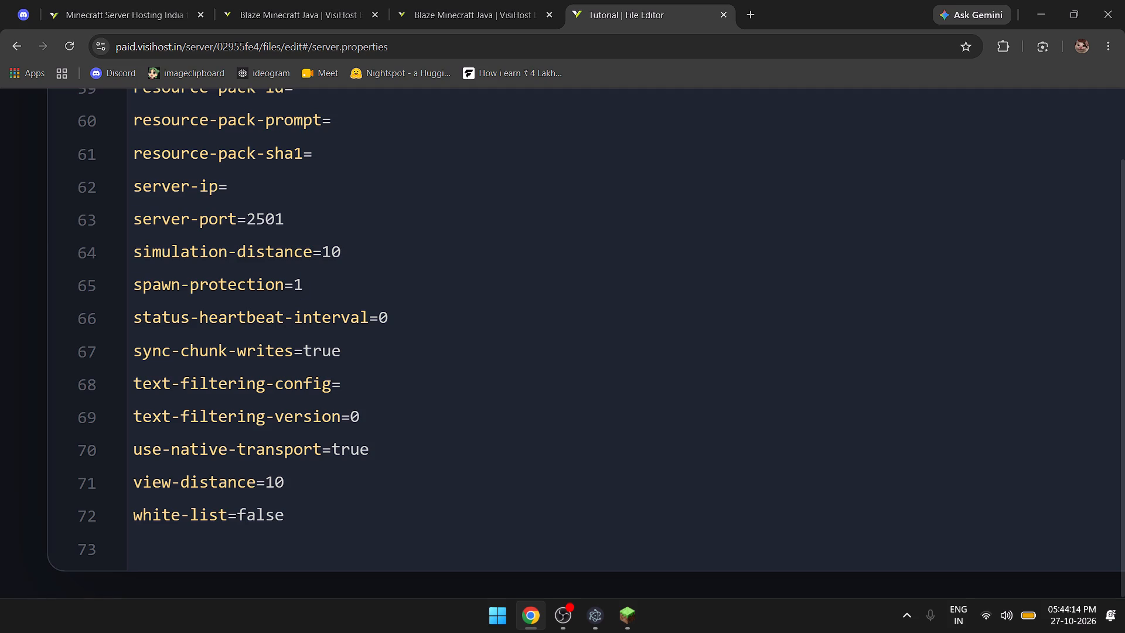
{"action": "key", "text": "ctrl+z"}
{"action": "key", "text": "ctrl+BackSpace"}
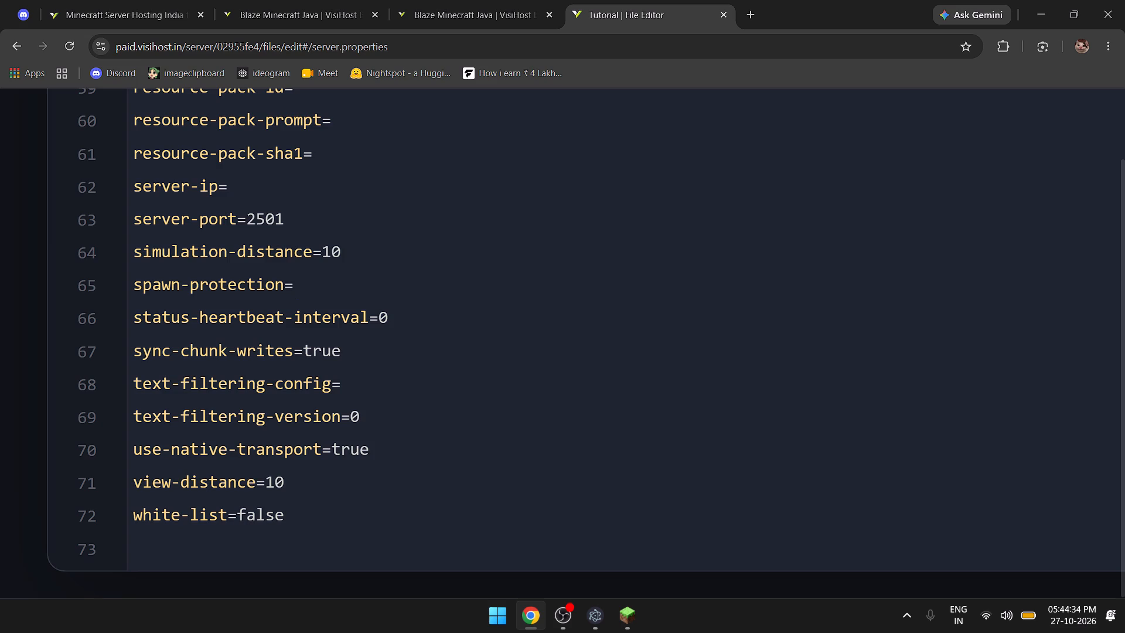
{"action": "key", "text": "5"}
{"action": "key", "text": "BackSpace"}
{"action": "type", "text": "10"}
{"action": "key", "text": "BackSpace"}
{"action": "key", "text": "BackSpace"}
{"action": "type", "text": "100"}
{"action": "key", "text": "BackSpace"}
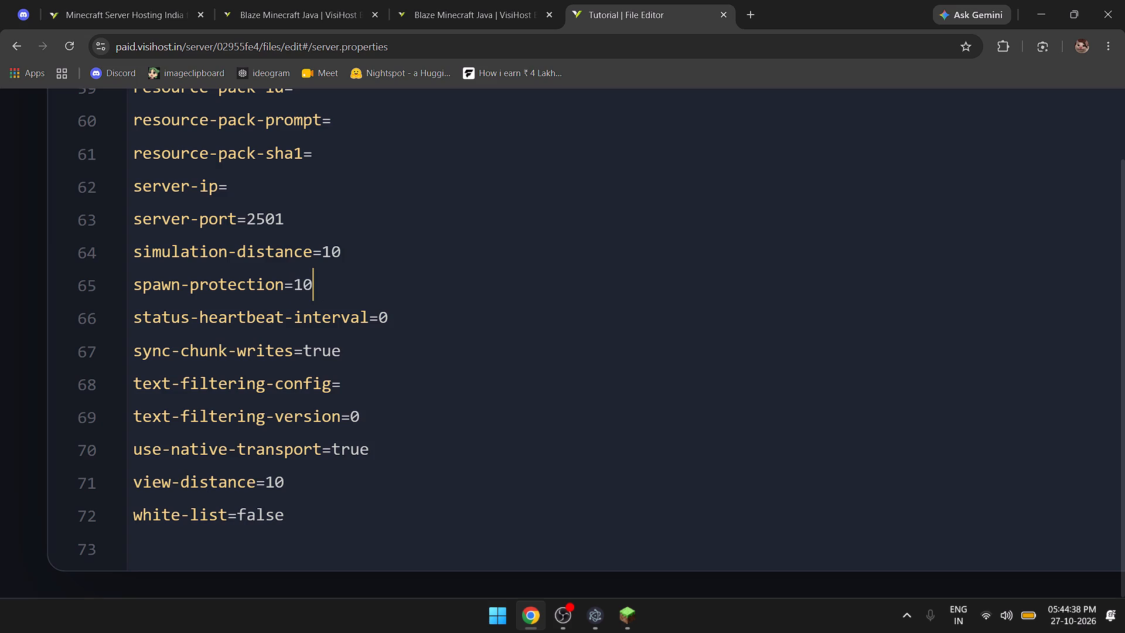
{"action": "key", "text": "BackSpace"}
{"action": "key", "text": "BackSpace"}
{"action": "key", "text": "2"}
{"action": "key", "text": "BackSpace"}
{"action": "key", "text": "5"}
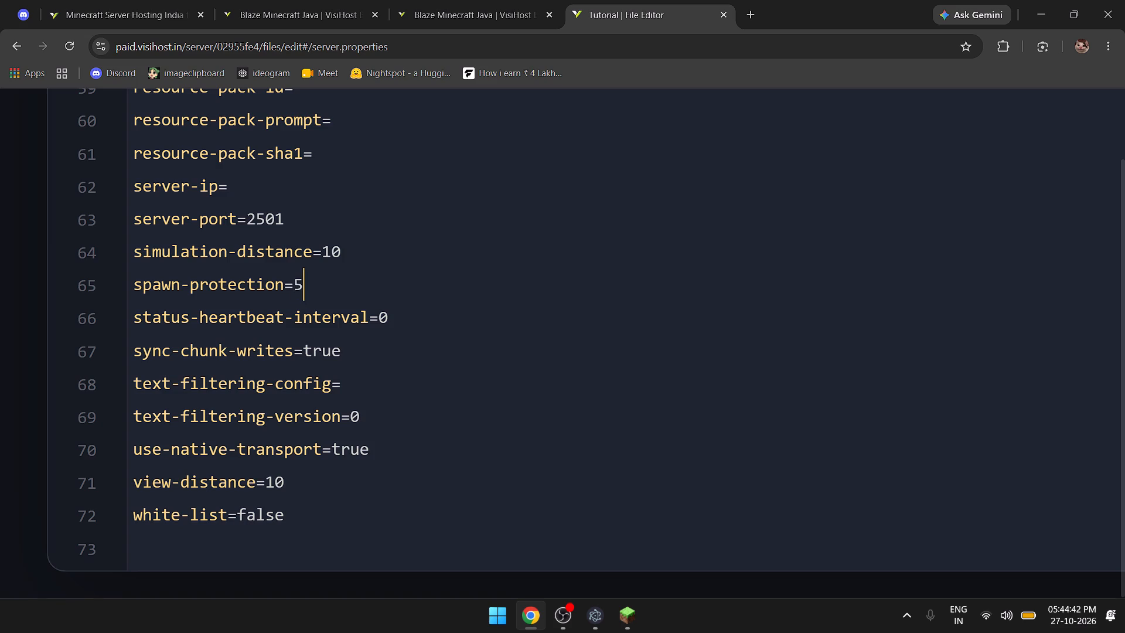
{"action": "key", "text": "BackSpace"}
{"action": "key", "text": "2"}
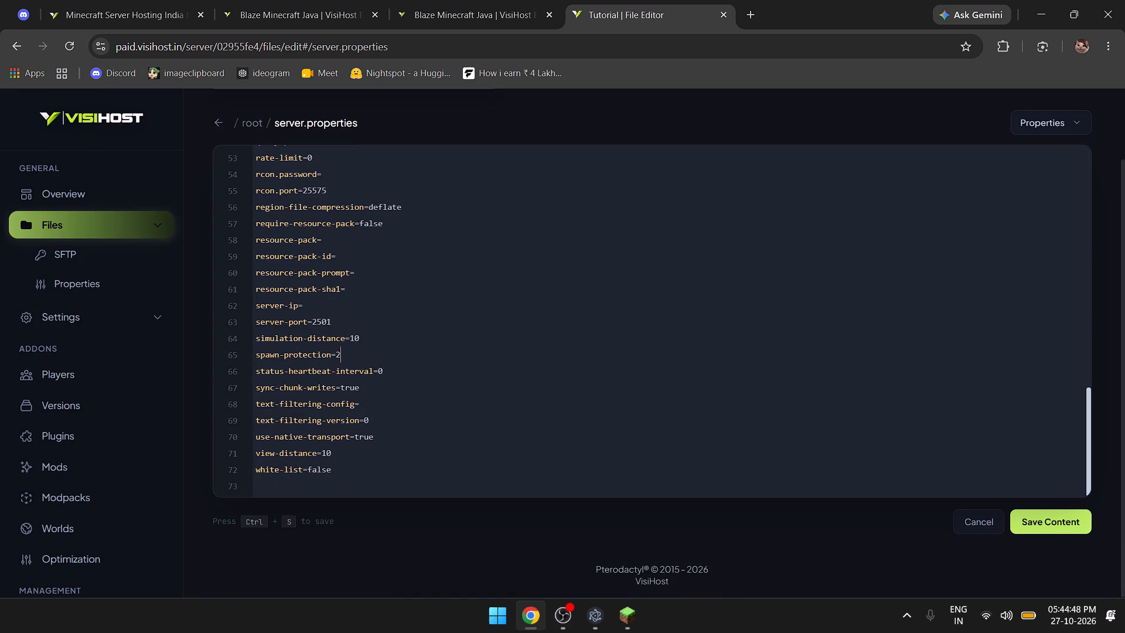
Save the edited server.properties file.
{"action": "scroll", "coordinate": [1011, 497], "scroll_direction": "up", "scroll_amount": 2}
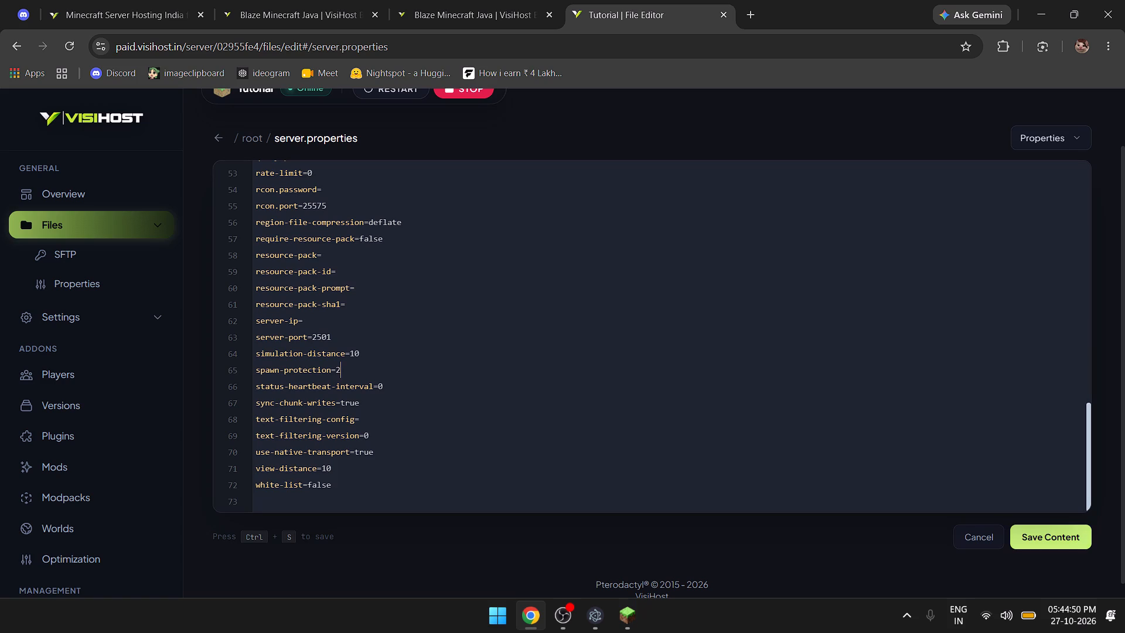
{"action": "left_click", "coordinate": [1068, 550]}
{"action": "left_click", "coordinate": [1068, 550]}
{"action": "left_click_drag", "start_coordinate": [1068, 550], "coordinate": [1054, 540]}
{"action": "left_click", "coordinate": [1054, 540]}
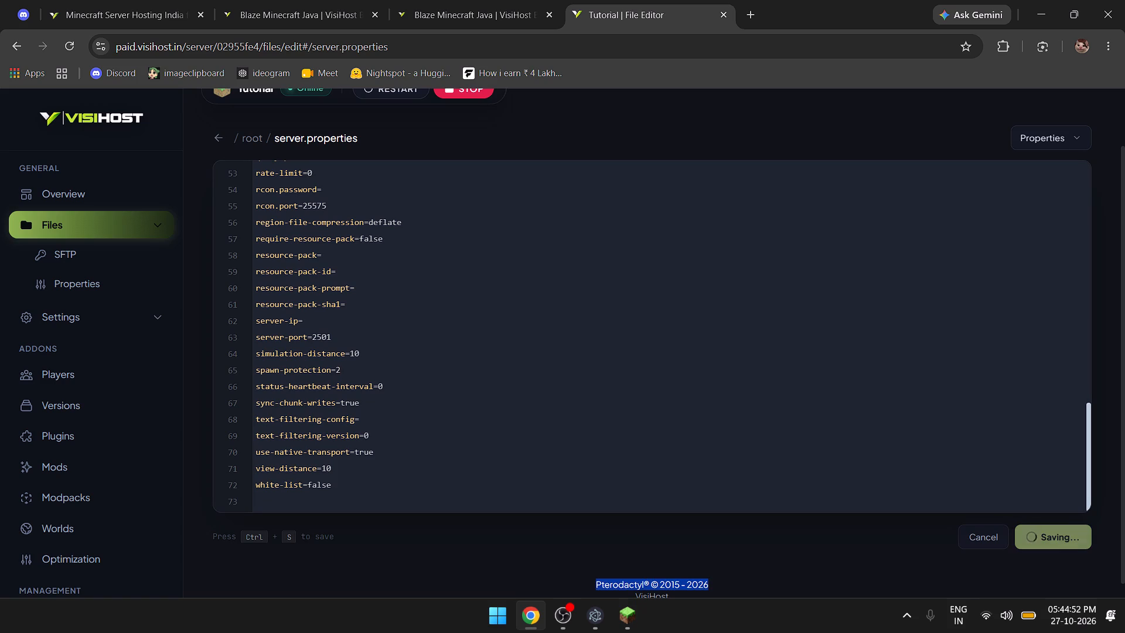
{"action": "left_click", "coordinate": [793, 537]}
Restart the Tutorial server from its overview page.
{"action": "left_click", "coordinate": [69, 190]}
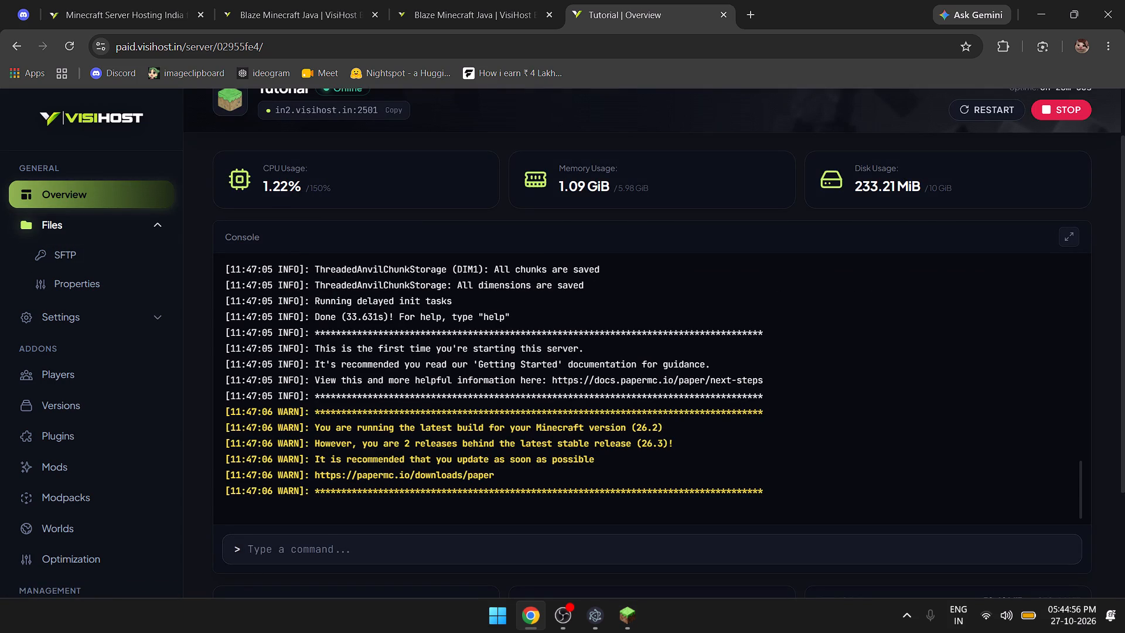
{"action": "left_click", "coordinate": [993, 112]}
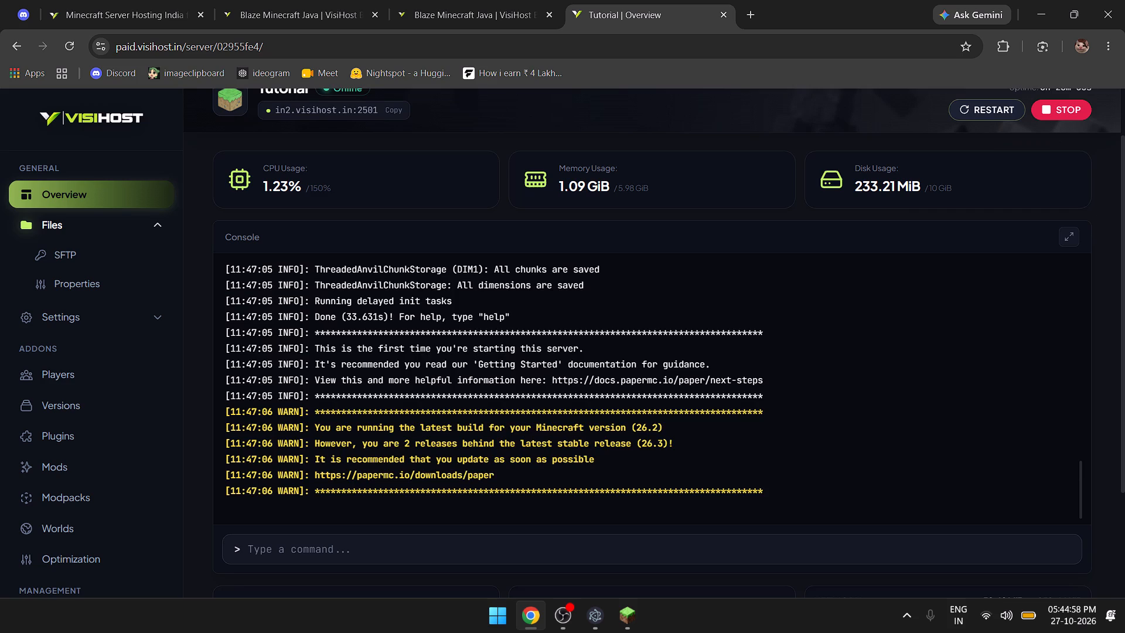
{"action": "left_click", "coordinate": [446, 400]}
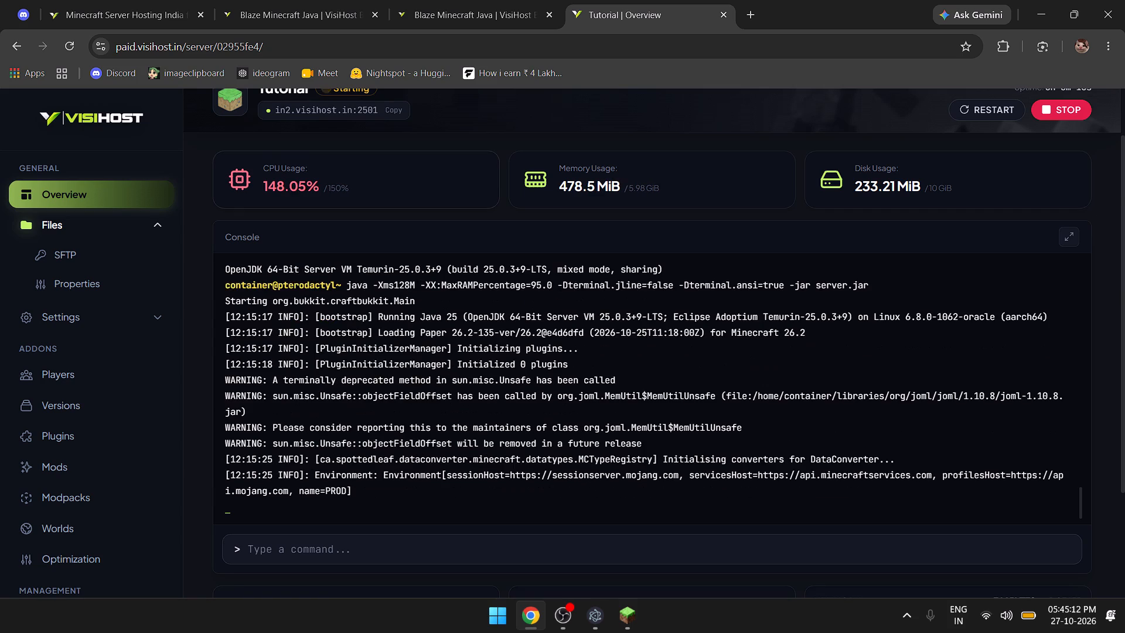
Copy the Tutorial server's address, in2.visihost.in:2501, from the overview page header.
{"action": "scroll", "coordinate": [367, 202], "scroll_direction": "up", "scroll_amount": 2}
{"action": "scroll", "coordinate": [286, 204], "scroll_direction": "up", "scroll_amount": 1}
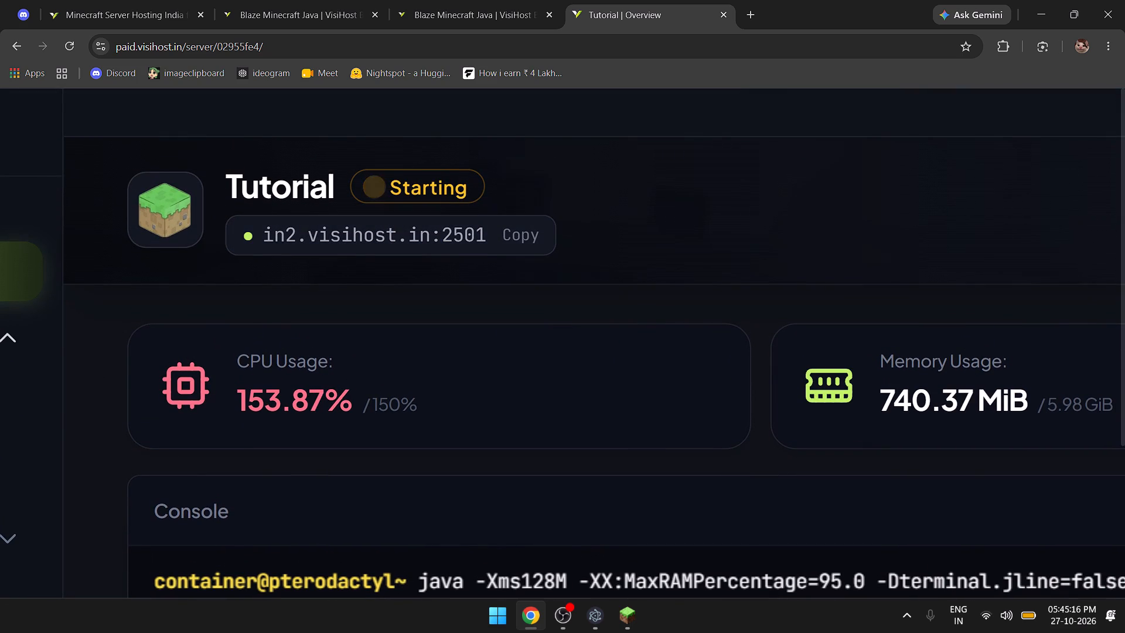
{"action": "left_click_drag", "start_coordinate": [216, 175], "coordinate": [349, 189]}
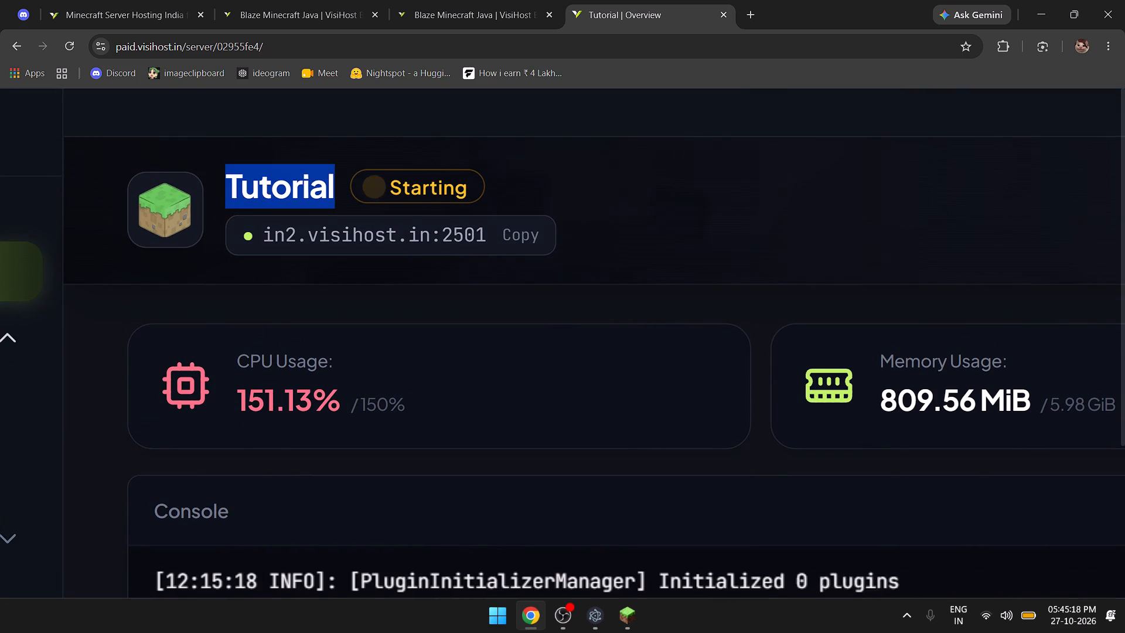
{"action": "left_click_drag", "start_coordinate": [495, 240], "coordinate": [469, 207]}
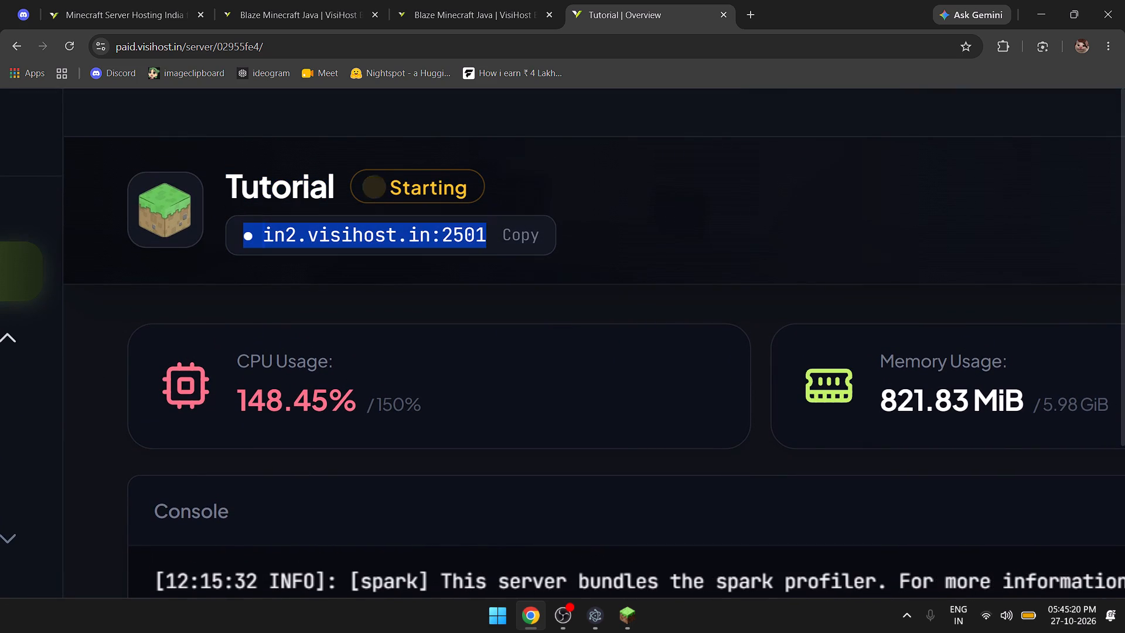
{"action": "left_click", "coordinate": [538, 224]}
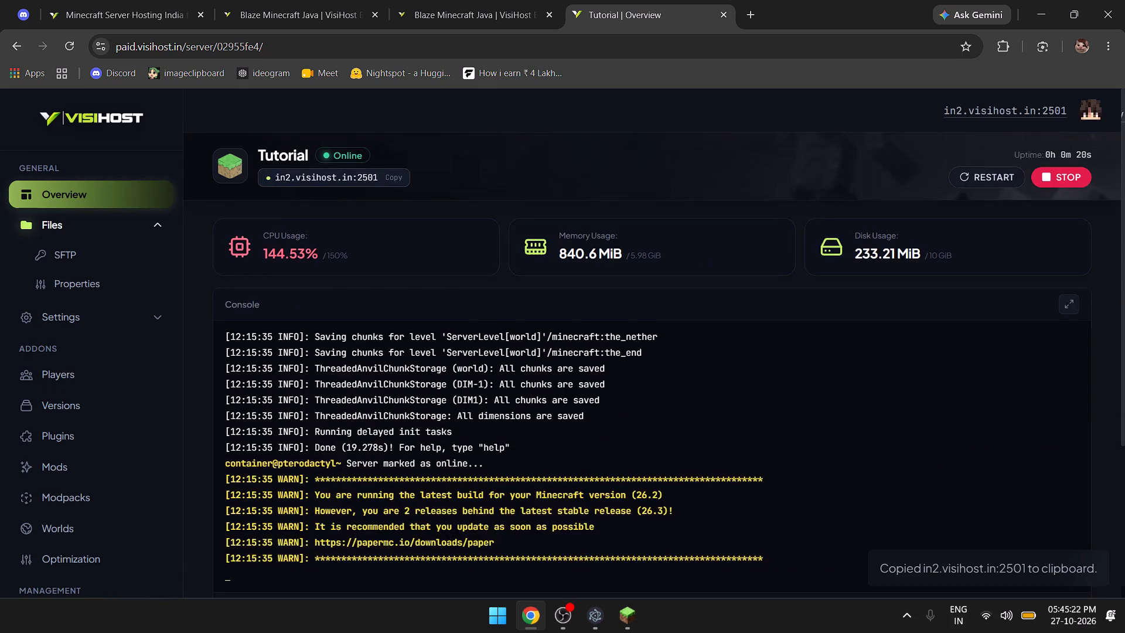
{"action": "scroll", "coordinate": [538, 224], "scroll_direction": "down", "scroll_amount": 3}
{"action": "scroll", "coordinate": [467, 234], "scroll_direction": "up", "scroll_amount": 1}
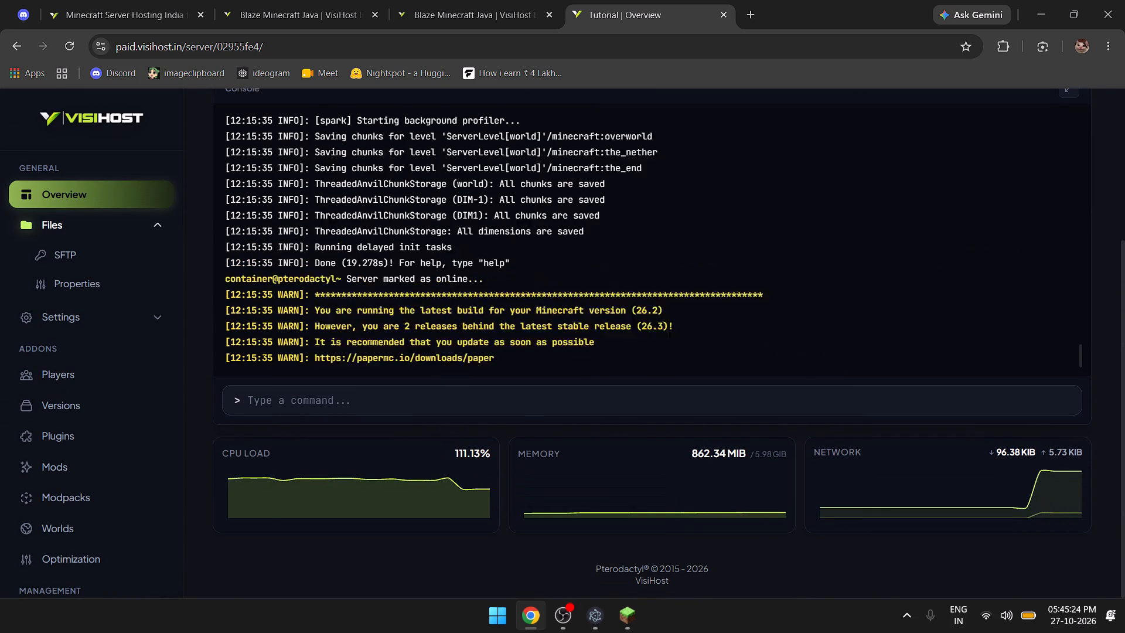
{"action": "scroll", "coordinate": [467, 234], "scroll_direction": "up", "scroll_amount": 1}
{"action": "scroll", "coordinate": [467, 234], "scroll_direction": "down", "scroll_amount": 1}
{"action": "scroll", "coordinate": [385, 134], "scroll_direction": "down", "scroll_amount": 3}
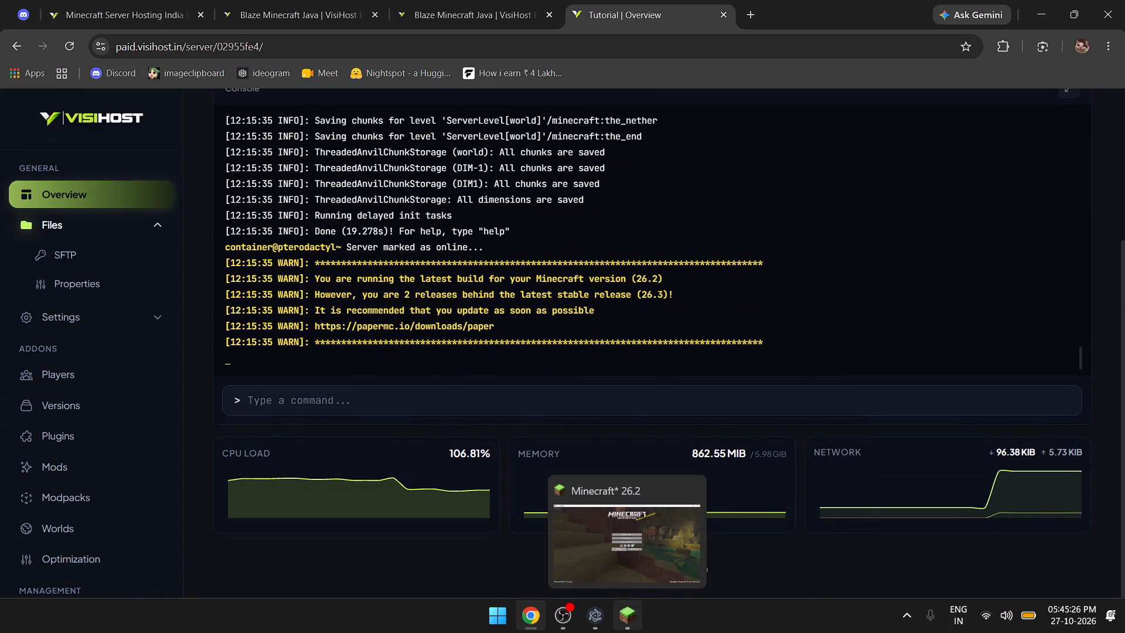
Switch to Minecraft 26.2 and open the multiplayer server list.
{"action": "left_click", "coordinate": [622, 617]}
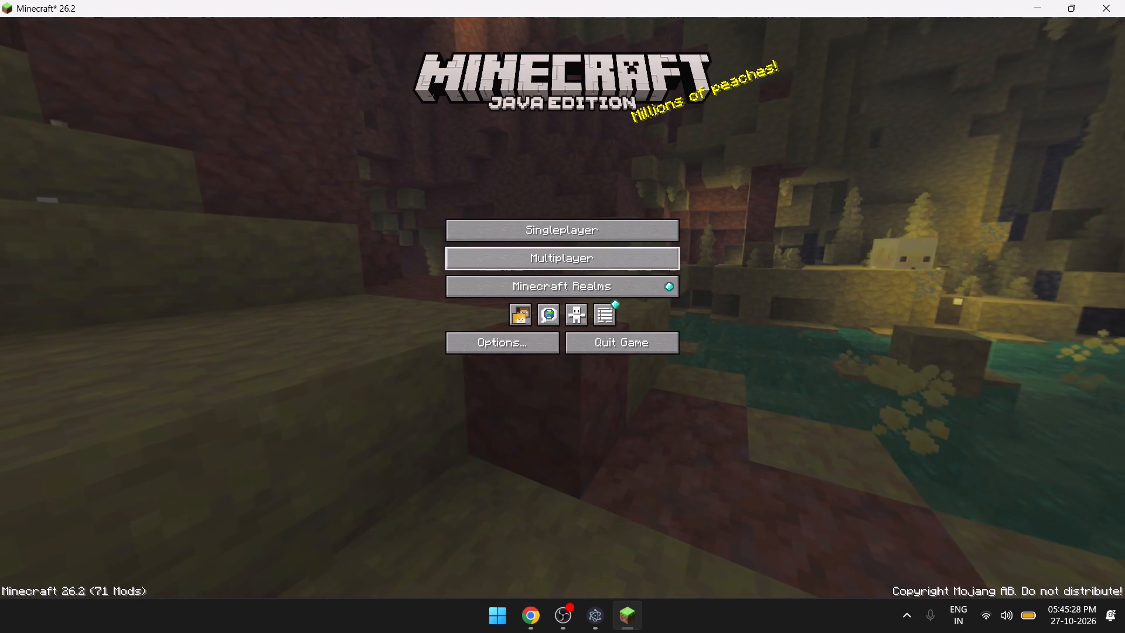
{"action": "left_click", "coordinate": [514, 253]}
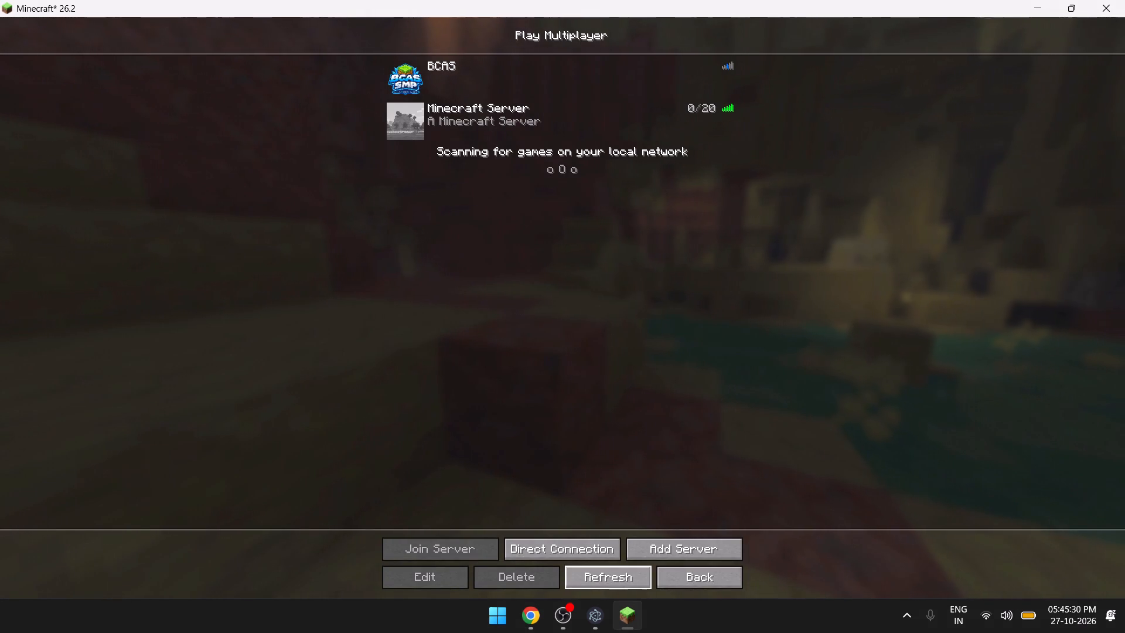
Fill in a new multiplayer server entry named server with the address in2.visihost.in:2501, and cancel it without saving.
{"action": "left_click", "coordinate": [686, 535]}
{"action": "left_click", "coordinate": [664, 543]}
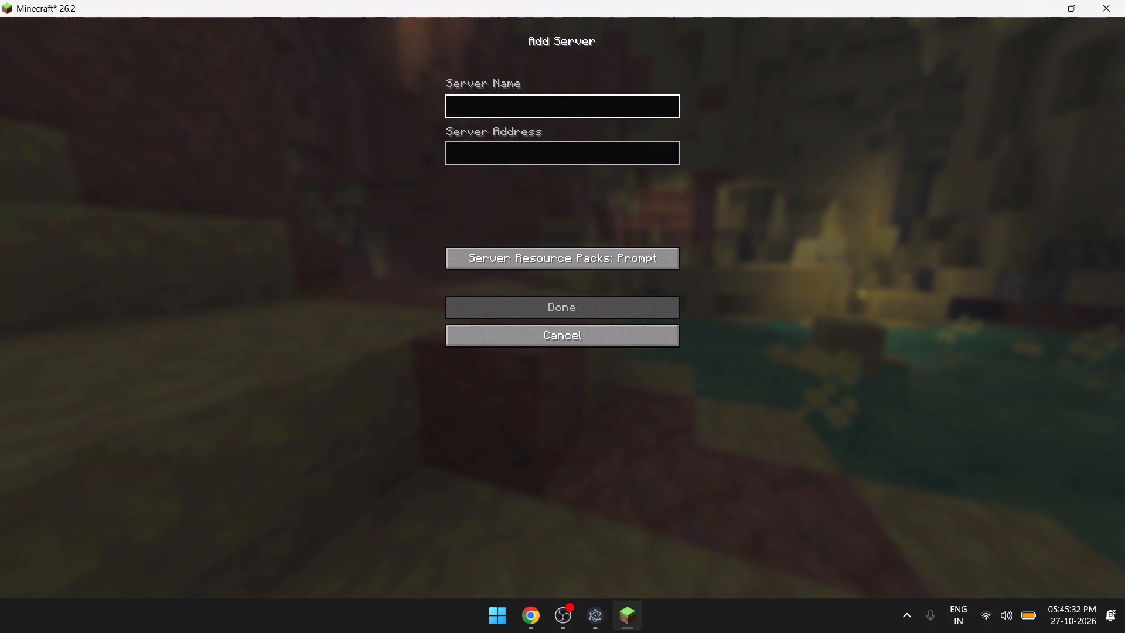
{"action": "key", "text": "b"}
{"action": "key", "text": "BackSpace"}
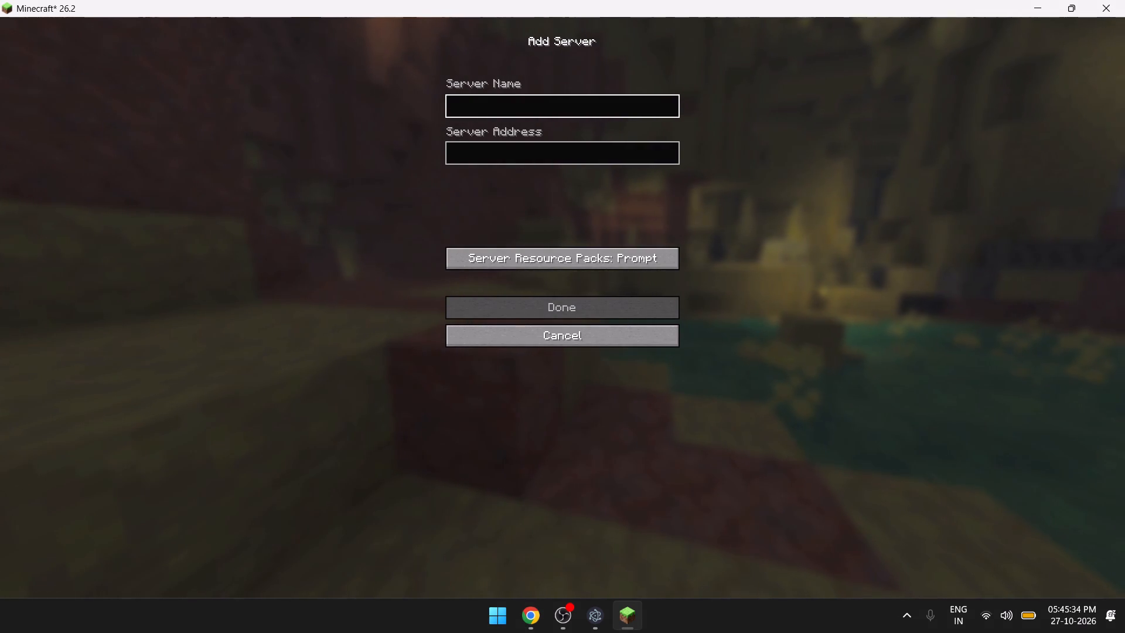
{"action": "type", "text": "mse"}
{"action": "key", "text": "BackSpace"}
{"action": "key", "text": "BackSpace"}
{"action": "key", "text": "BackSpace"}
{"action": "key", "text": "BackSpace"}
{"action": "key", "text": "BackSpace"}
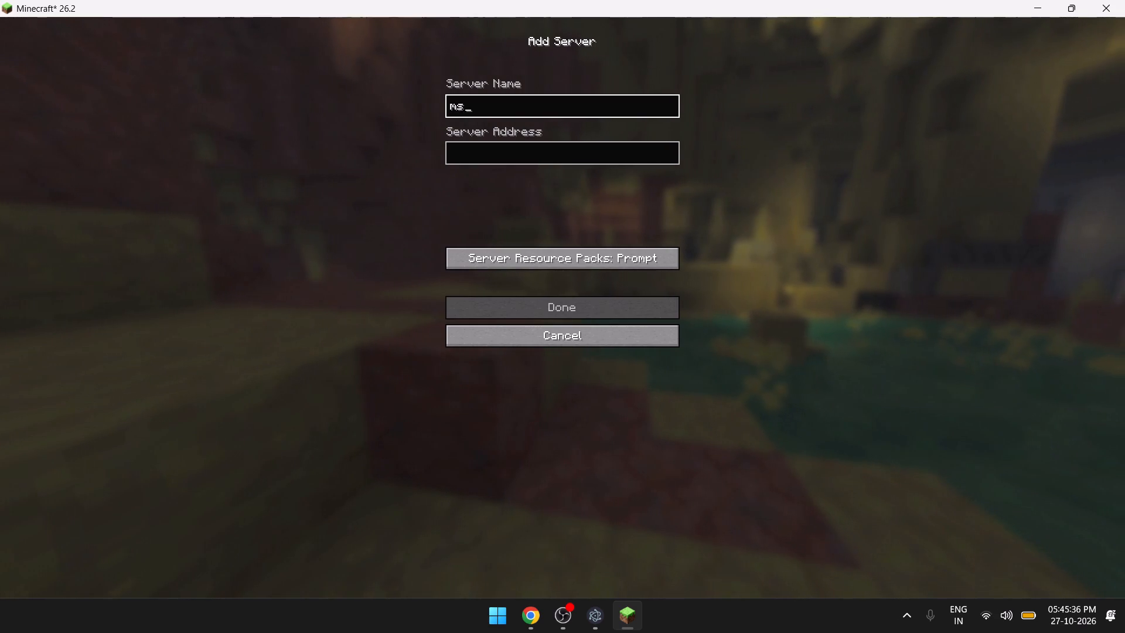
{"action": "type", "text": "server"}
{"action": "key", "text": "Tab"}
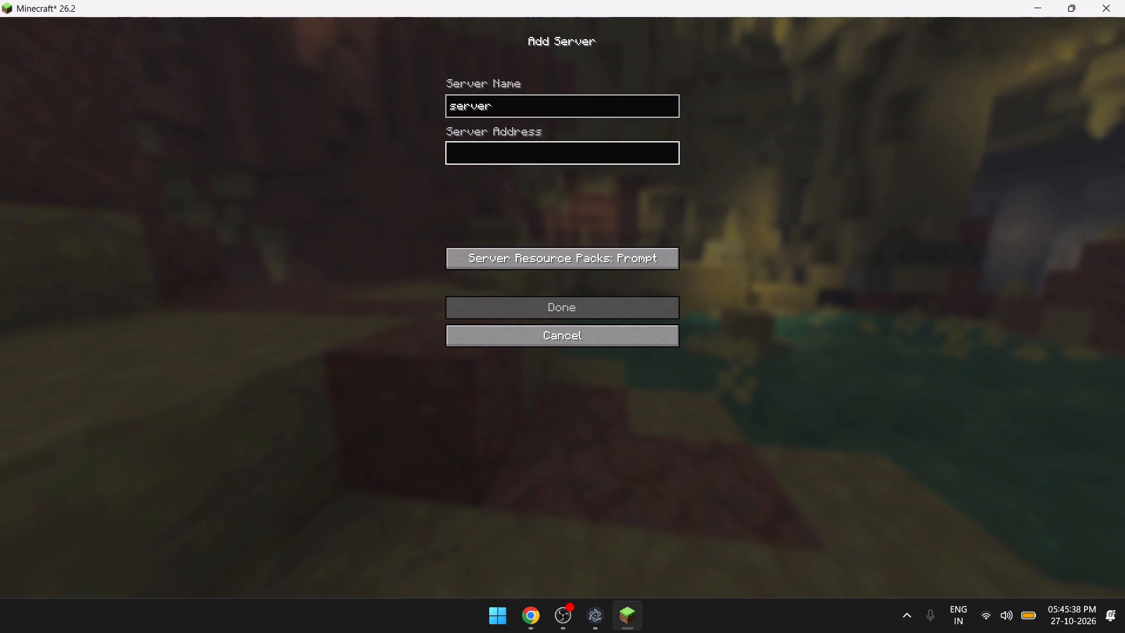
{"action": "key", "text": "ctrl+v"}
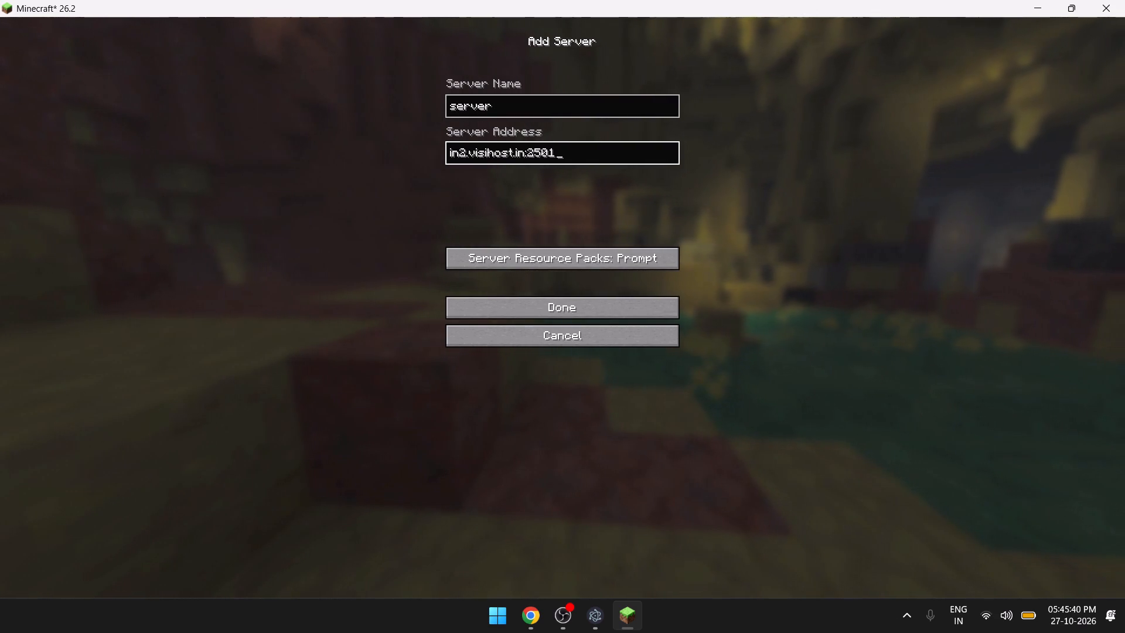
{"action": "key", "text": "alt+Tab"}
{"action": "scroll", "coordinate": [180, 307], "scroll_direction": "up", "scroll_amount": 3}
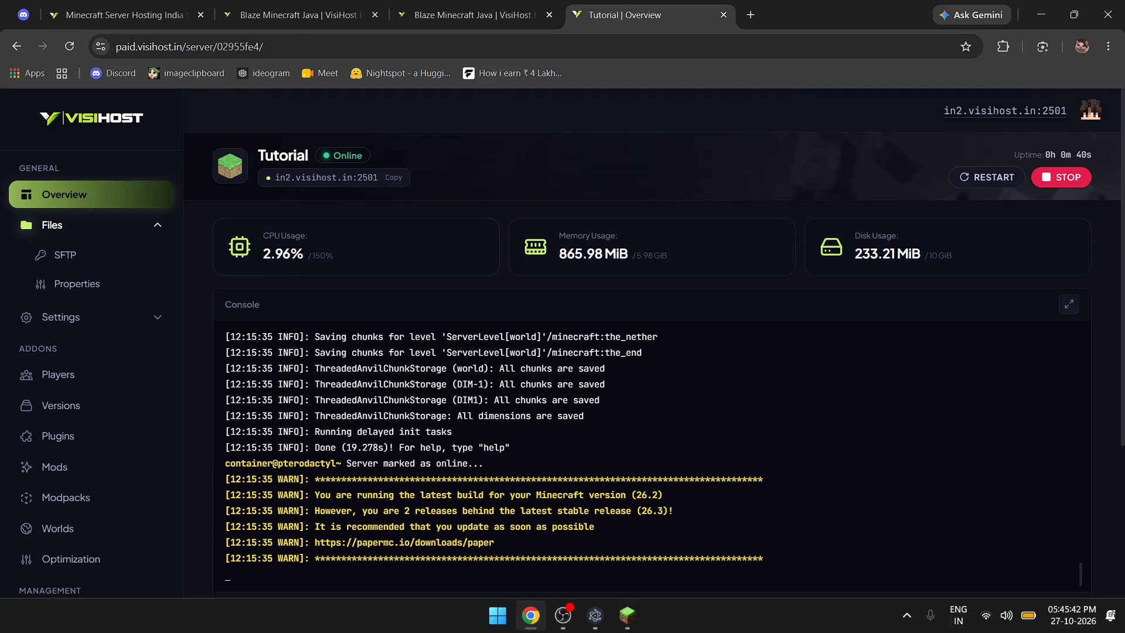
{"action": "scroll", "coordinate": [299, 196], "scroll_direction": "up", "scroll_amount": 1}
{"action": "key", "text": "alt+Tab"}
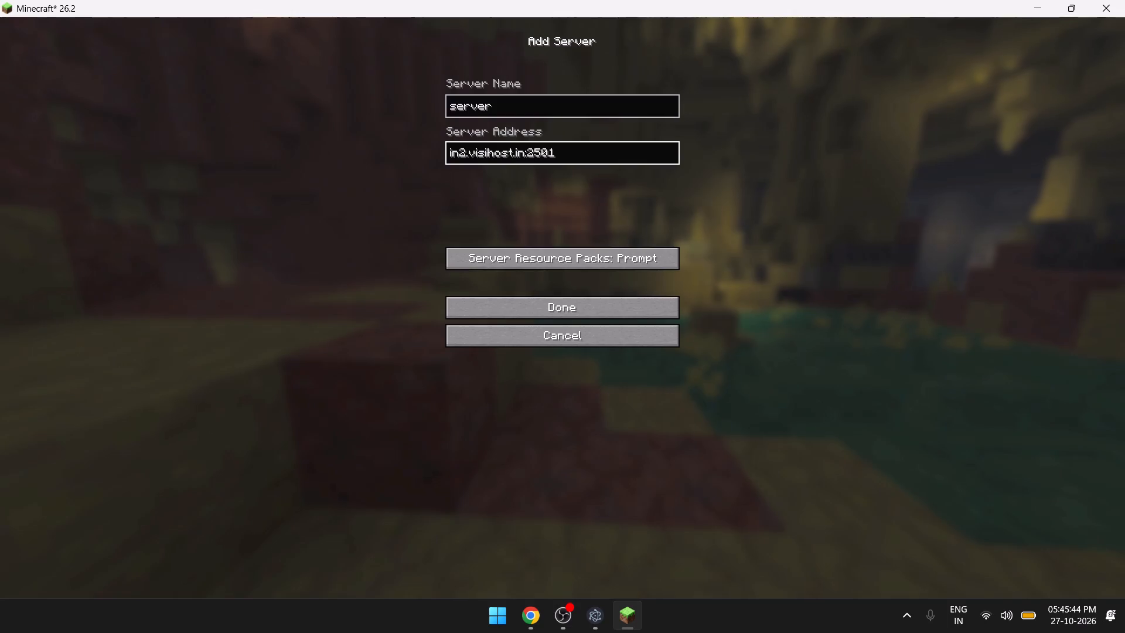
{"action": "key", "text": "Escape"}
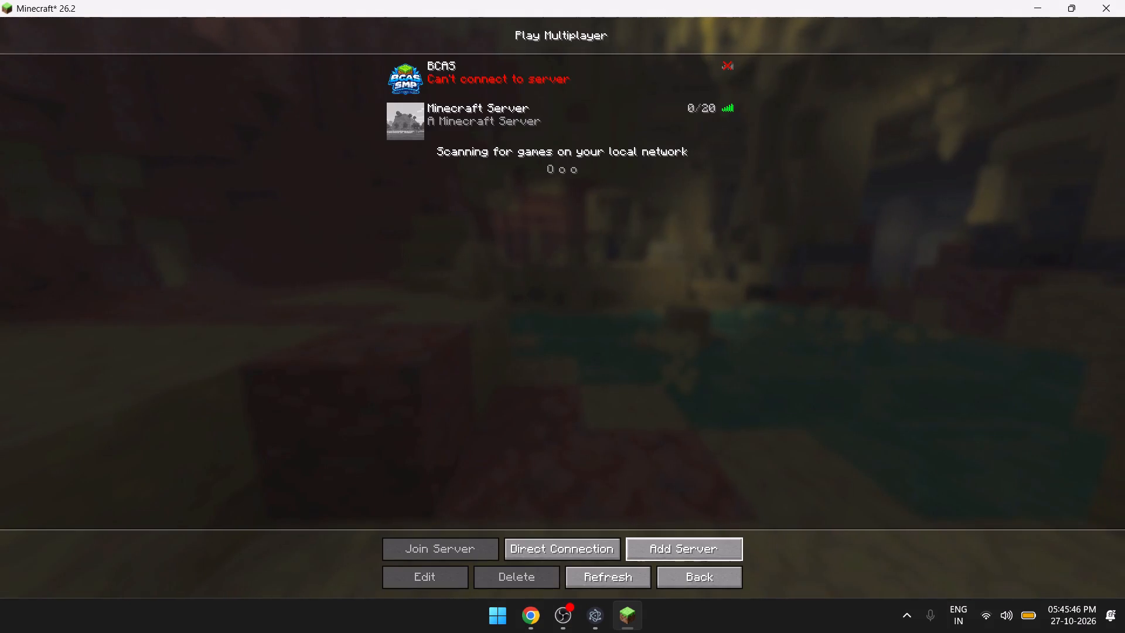
Join the existing Minecraft Server entry in the multiplayer list.
{"action": "left_click", "coordinate": [417, 128]}
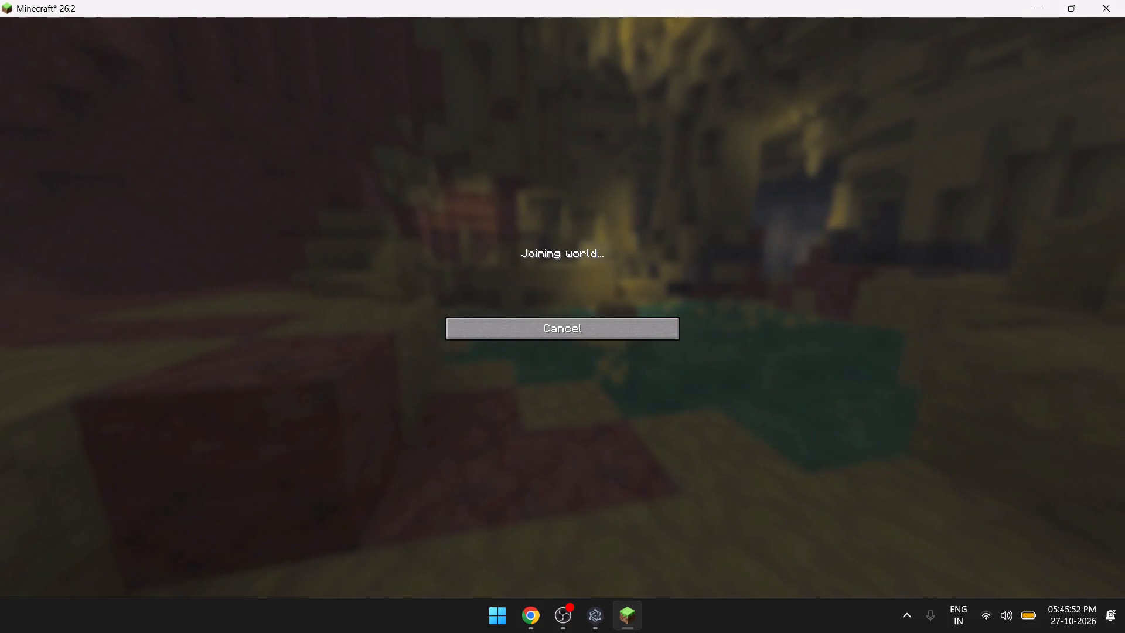
Cancel the pending connection and check the latest console output on the Tutorial server's overview page in Chrome.
{"action": "left_click", "coordinate": [560, 324]}
{"action": "key", "text": "alt+Tab"}
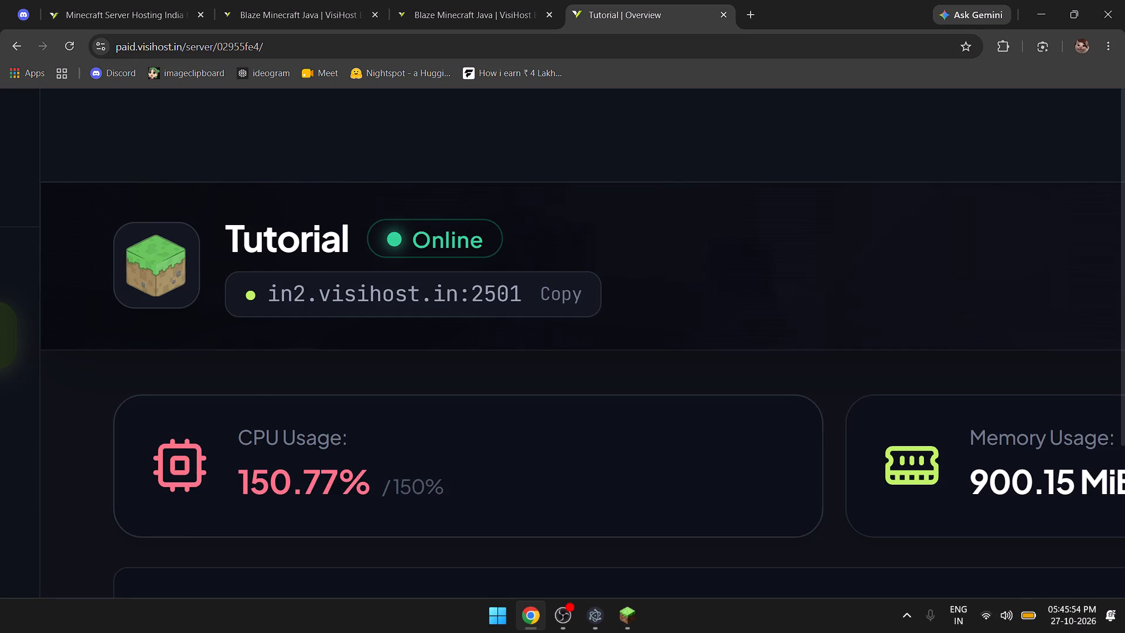
{"action": "scroll", "coordinate": [416, 419], "scroll_direction": "down", "scroll_amount": 6}
{"action": "scroll", "coordinate": [133, 404], "scroll_direction": "down", "scroll_amount": 1}
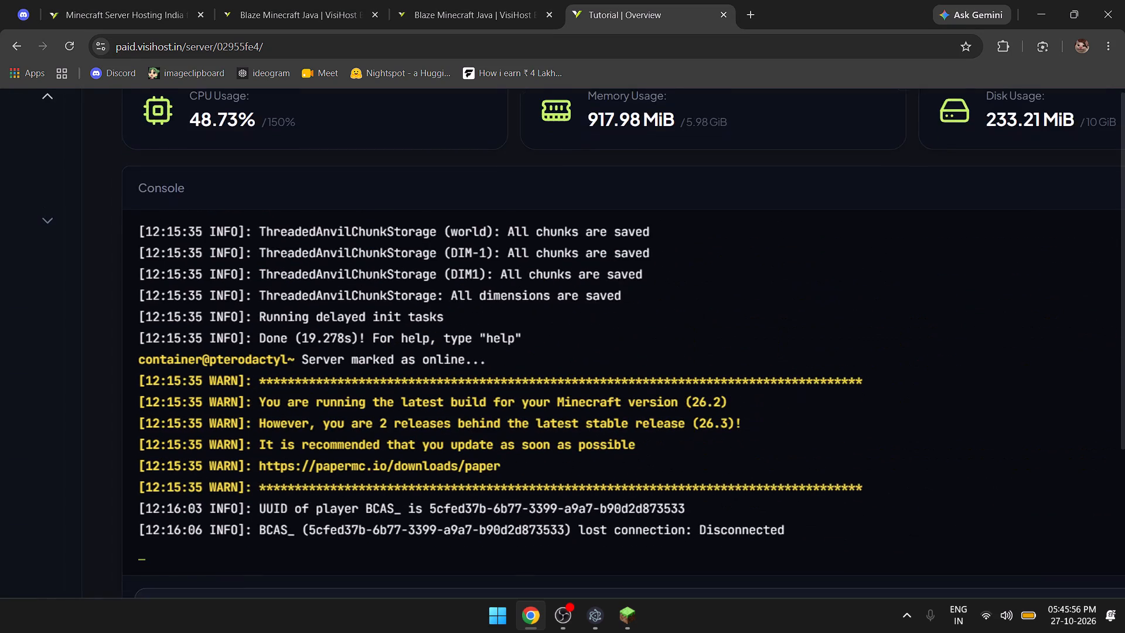
{"action": "scroll", "coordinate": [133, 404], "scroll_direction": "down", "scroll_amount": 1}
Switch back to Minecraft and join the same server entry again.
{"action": "key", "text": "alt+Tab"}
{"action": "key", "text": "Return"}
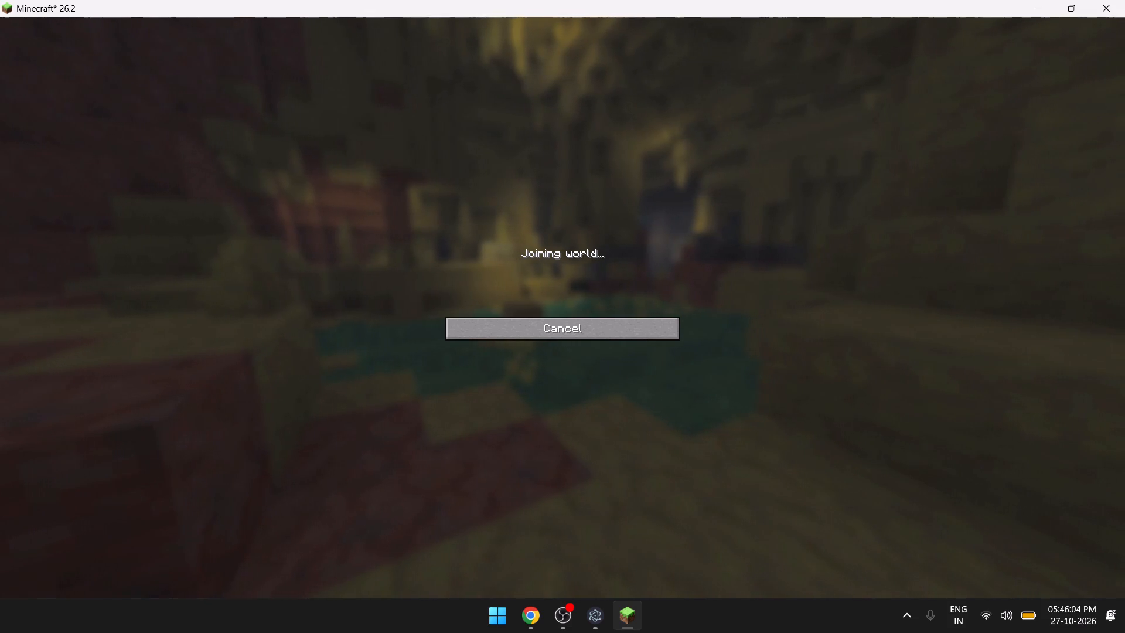
{"action": "key", "text": "alt+Tab"}
{"action": "left_click", "coordinate": [296, 478]}
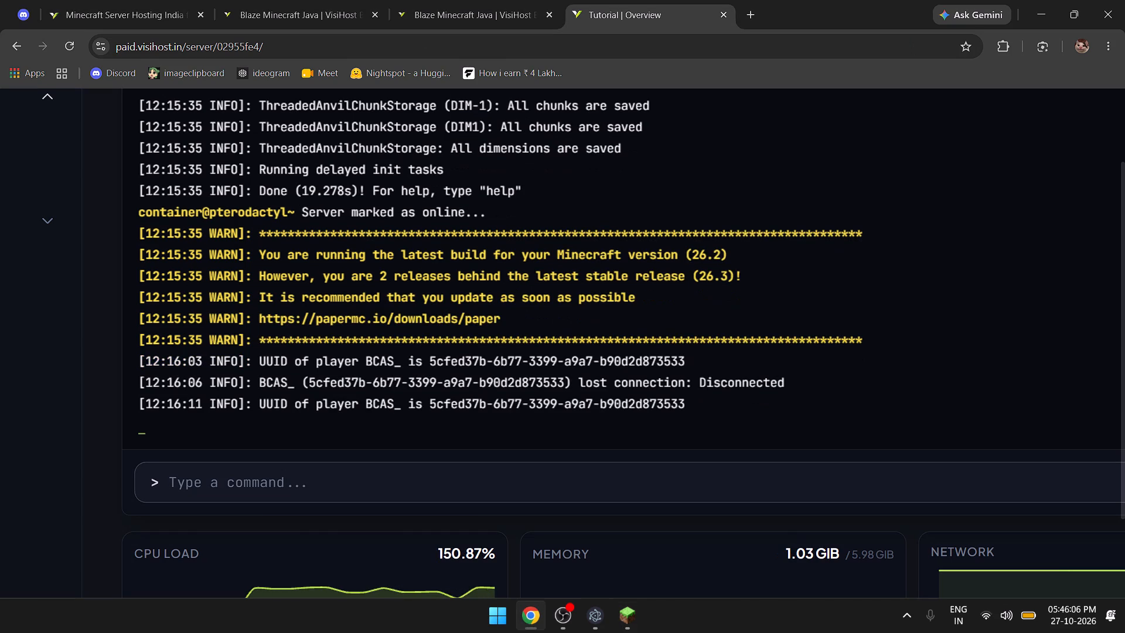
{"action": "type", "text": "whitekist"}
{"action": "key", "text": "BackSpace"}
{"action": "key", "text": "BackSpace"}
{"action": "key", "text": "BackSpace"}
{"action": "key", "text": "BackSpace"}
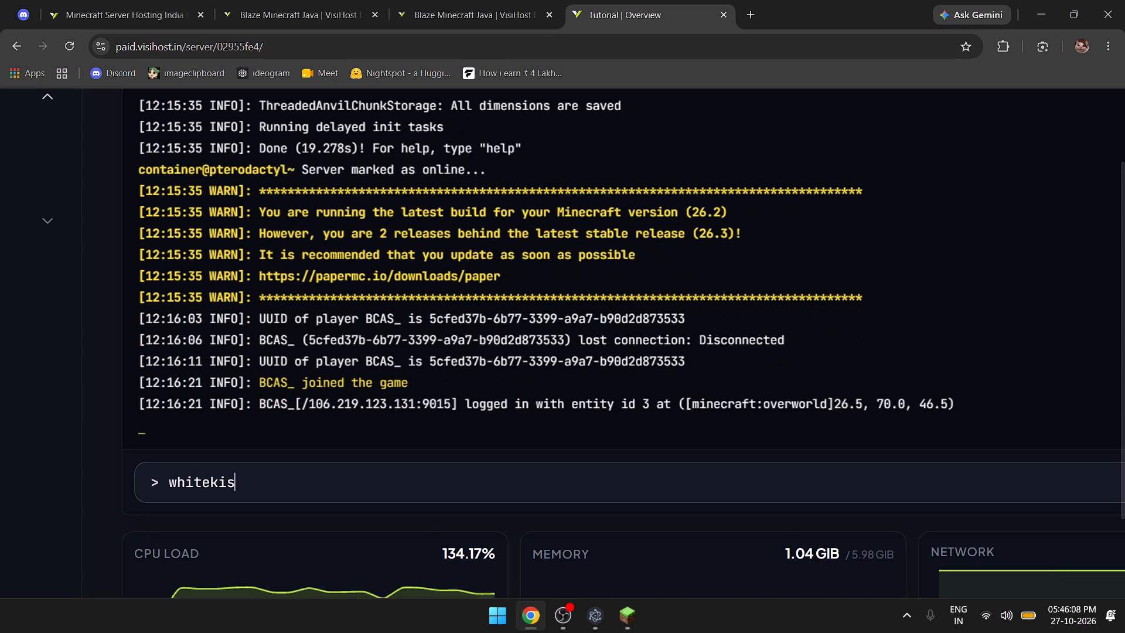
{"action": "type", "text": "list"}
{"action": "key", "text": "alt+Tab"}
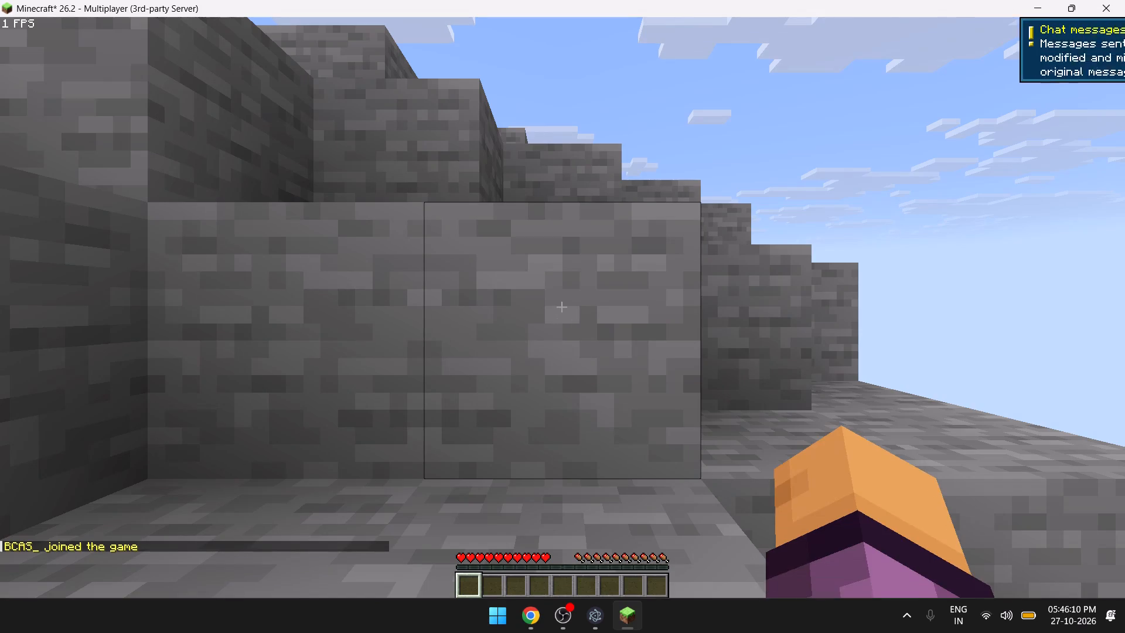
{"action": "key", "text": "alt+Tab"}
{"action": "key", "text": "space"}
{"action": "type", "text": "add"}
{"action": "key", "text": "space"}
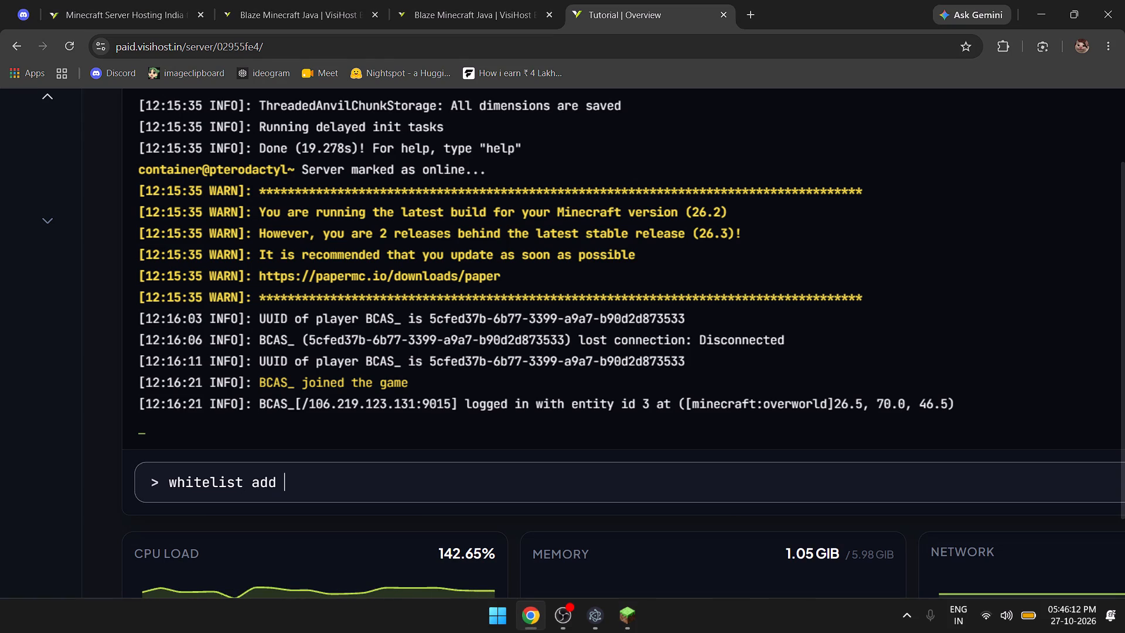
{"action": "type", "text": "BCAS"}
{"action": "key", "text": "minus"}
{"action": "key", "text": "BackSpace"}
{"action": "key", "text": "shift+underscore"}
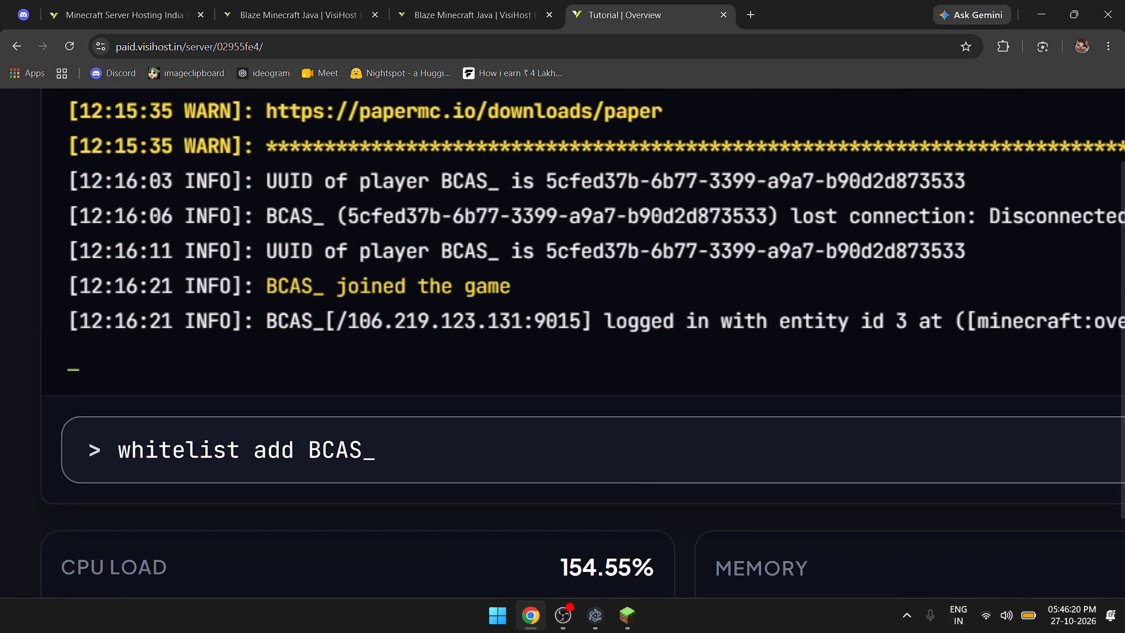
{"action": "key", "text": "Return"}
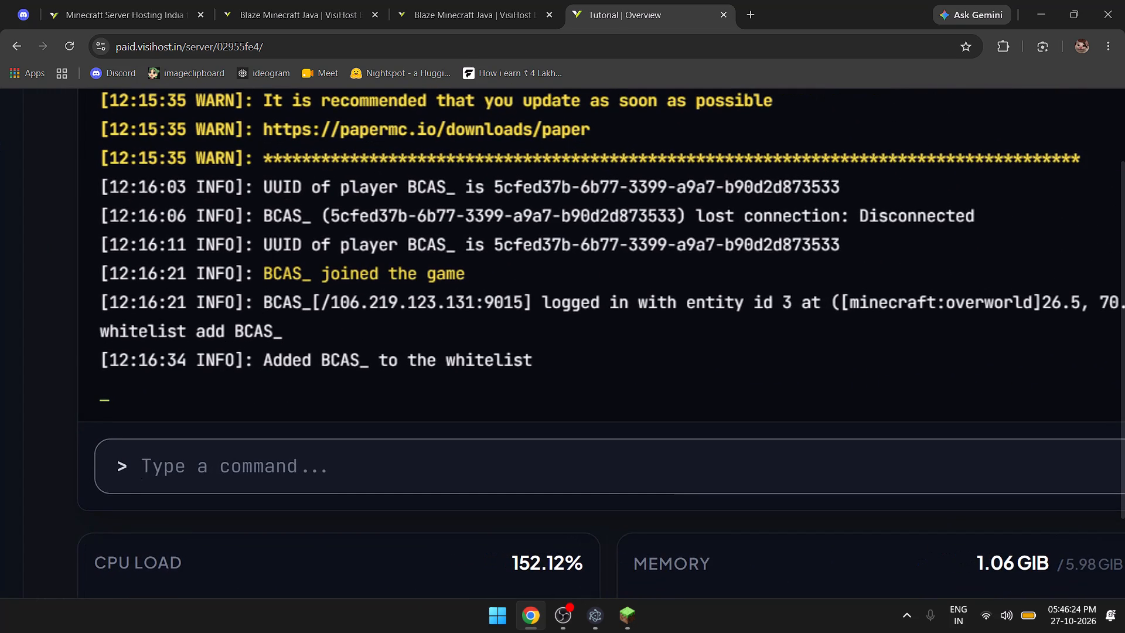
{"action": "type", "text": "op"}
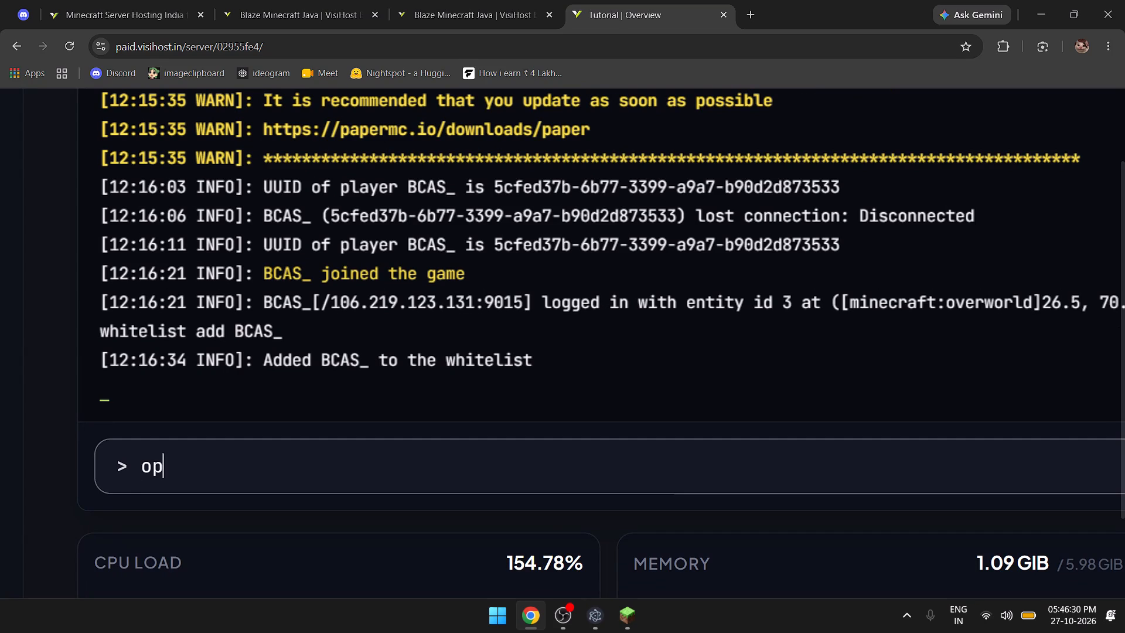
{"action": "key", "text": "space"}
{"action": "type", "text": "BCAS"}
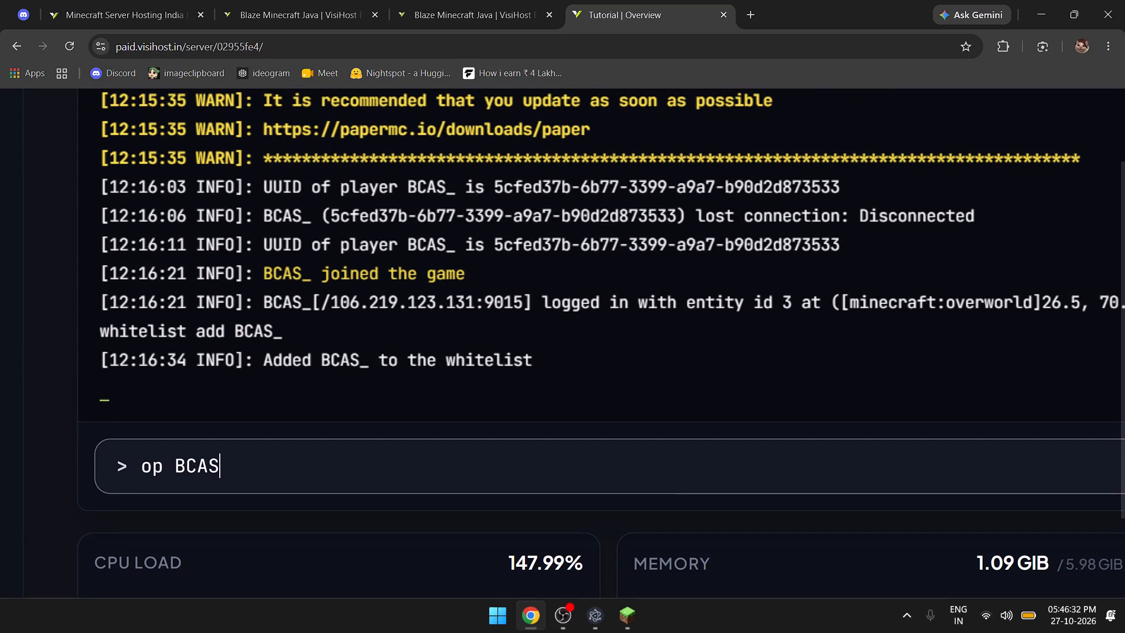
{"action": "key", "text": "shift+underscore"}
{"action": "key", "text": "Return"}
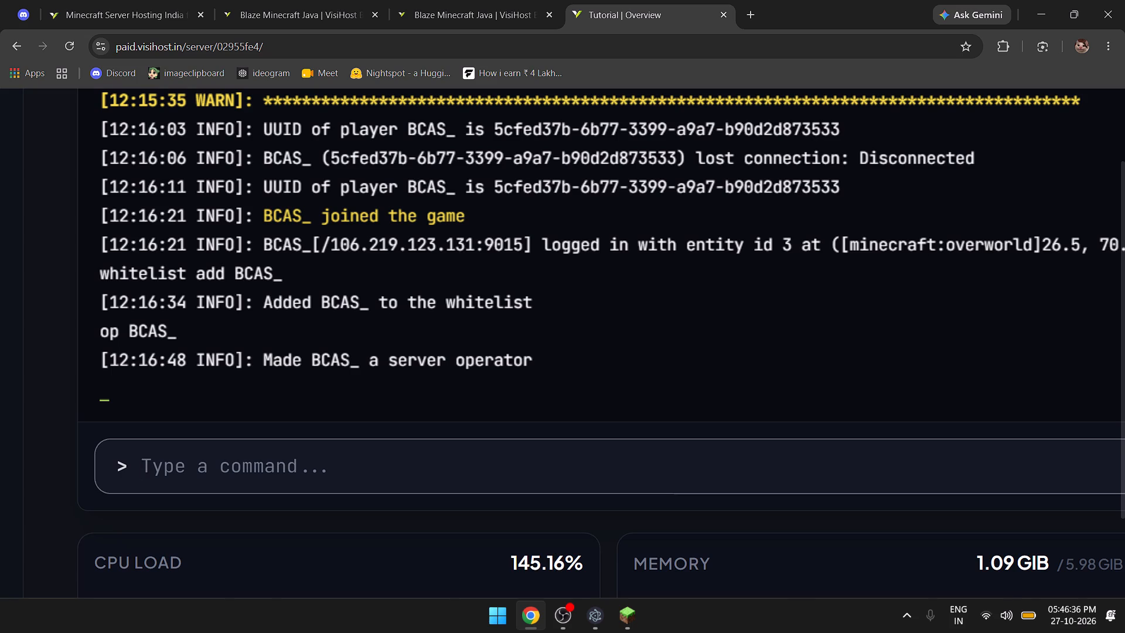
Switch to Minecraft, resume the game and move the player across the stone slope onto the grassy terrain.
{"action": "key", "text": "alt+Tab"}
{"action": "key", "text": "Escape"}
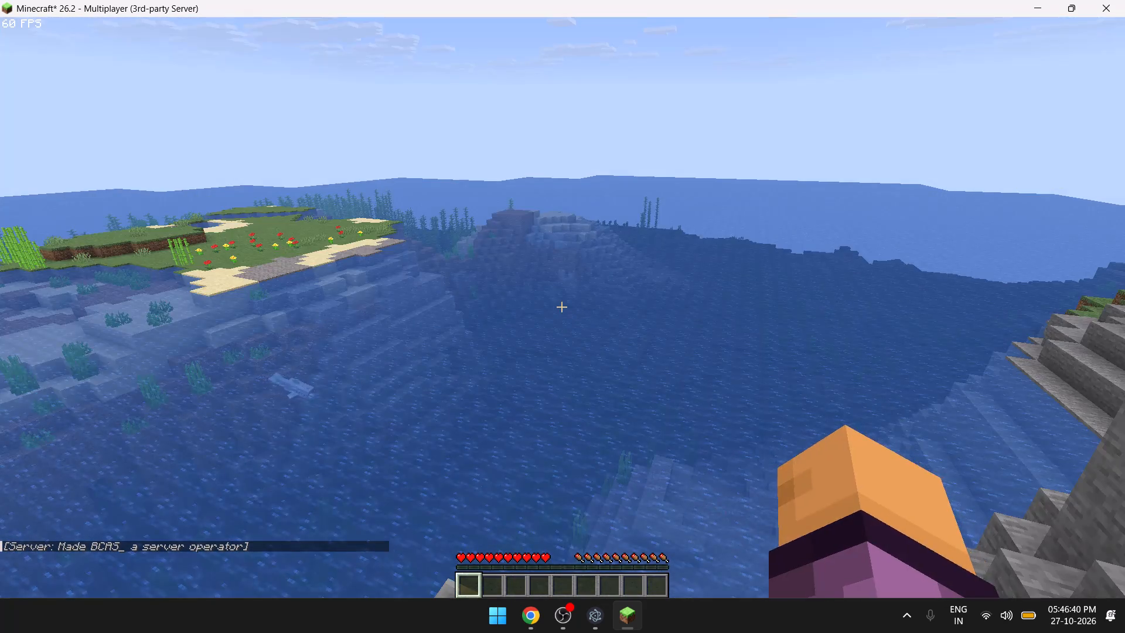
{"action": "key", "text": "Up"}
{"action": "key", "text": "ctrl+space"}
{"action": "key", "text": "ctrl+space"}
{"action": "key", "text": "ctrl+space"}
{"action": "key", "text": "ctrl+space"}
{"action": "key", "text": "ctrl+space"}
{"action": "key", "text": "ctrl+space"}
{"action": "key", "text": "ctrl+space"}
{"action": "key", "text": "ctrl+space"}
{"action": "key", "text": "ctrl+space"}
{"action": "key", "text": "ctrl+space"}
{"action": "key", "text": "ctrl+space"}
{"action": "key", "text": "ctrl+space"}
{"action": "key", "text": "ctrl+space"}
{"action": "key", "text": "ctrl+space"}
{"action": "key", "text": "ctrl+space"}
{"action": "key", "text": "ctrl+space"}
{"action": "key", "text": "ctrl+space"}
{"action": "key", "text": "ctrl+space"}
{"action": "key", "text": "ctrl+space"}
{"action": "key", "text": "ctrl+space"}
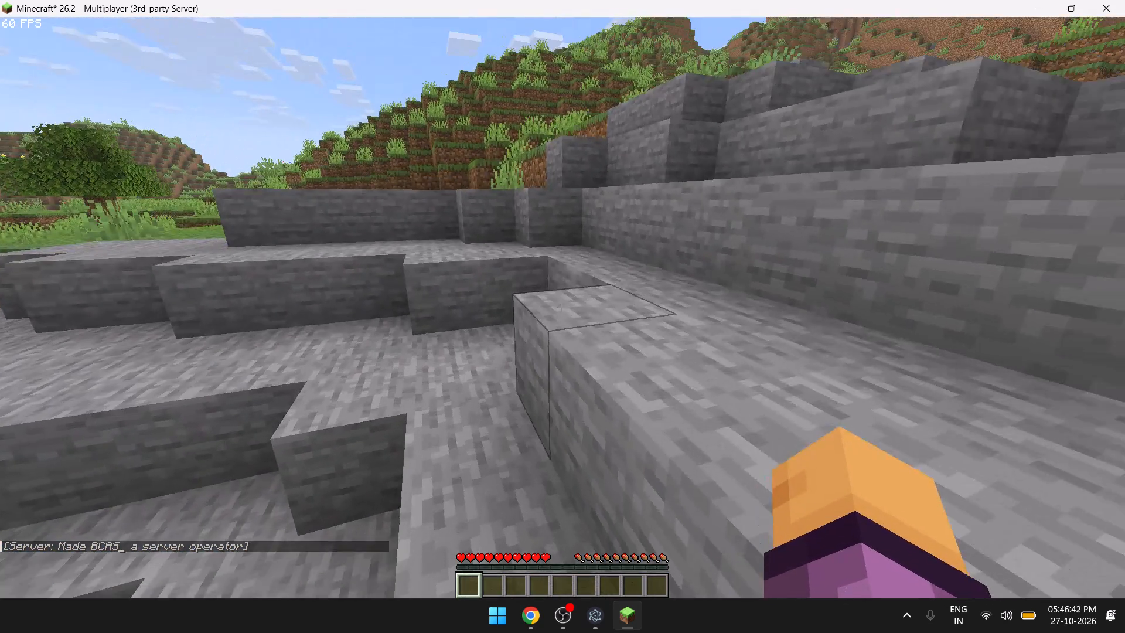
{"action": "key", "text": "ctrl+Right"}
{"action": "key", "text": "ctrl+Right"}
{"action": "key", "text": "ctrl+Right"}
{"action": "key", "text": "ctrl+Right"}
{"action": "key", "text": "ctrl+Right"}
{"action": "key", "text": "ctrl+Right"}
{"action": "key", "text": "ctrl+Right"}
Run the /whitelist off command in the game chat.
{"action": "type", "text": "/white"}
{"action": "key", "text": "Tab"}
{"action": "key", "text": "space"}
{"action": "key", "text": "Down"}
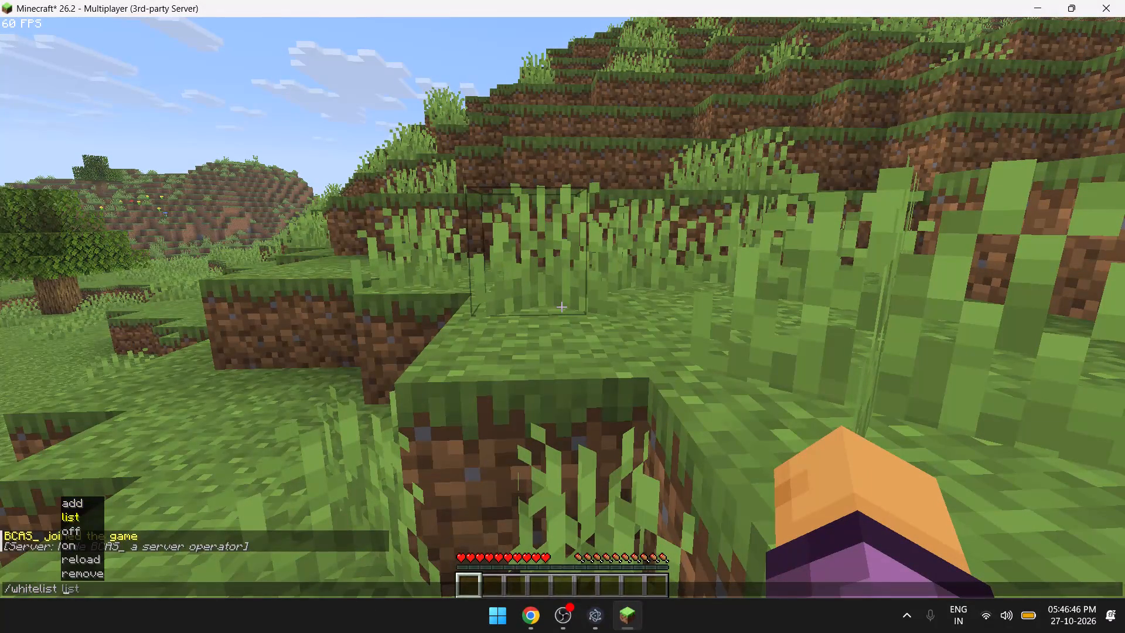
{"action": "key", "text": "Down"}
{"action": "key", "text": "Tab"}
{"action": "key", "text": "Return"}
Explore the server world by running and jumping over the grassy hillsides up to the high ground overlooking the pumpkin patch.
{"action": "key", "text": "Up"}
{"action": "key", "text": "ctrl+space"}
{"action": "key", "text": "ctrl+space"}
{"action": "key", "text": "ctrl+space"}
{"action": "key", "text": "ctrl+space"}
{"action": "key", "text": "ctrl+space"}
{"action": "key", "text": "ctrl+space"}
{"action": "key", "text": "ctrl+space"}
{"action": "key", "text": "ctrl+space"}
{"action": "key", "text": "ctrl+space"}
{"action": "key", "text": "ctrl+space"}
{"action": "key", "text": "ctrl+space"}
{"action": "key", "text": "ctrl+space"}
{"action": "key", "text": "ctrl+space"}
{"action": "key", "text": "ctrl+space"}
{"action": "key", "text": "ctrl+space"}
{"action": "key", "text": "ctrl+space"}
{"action": "key", "text": "ctrl+space"}
{"action": "key", "text": "ctrl+space"}
{"action": "key", "text": "ctrl+space"}
{"action": "key", "text": "ctrl+space"}
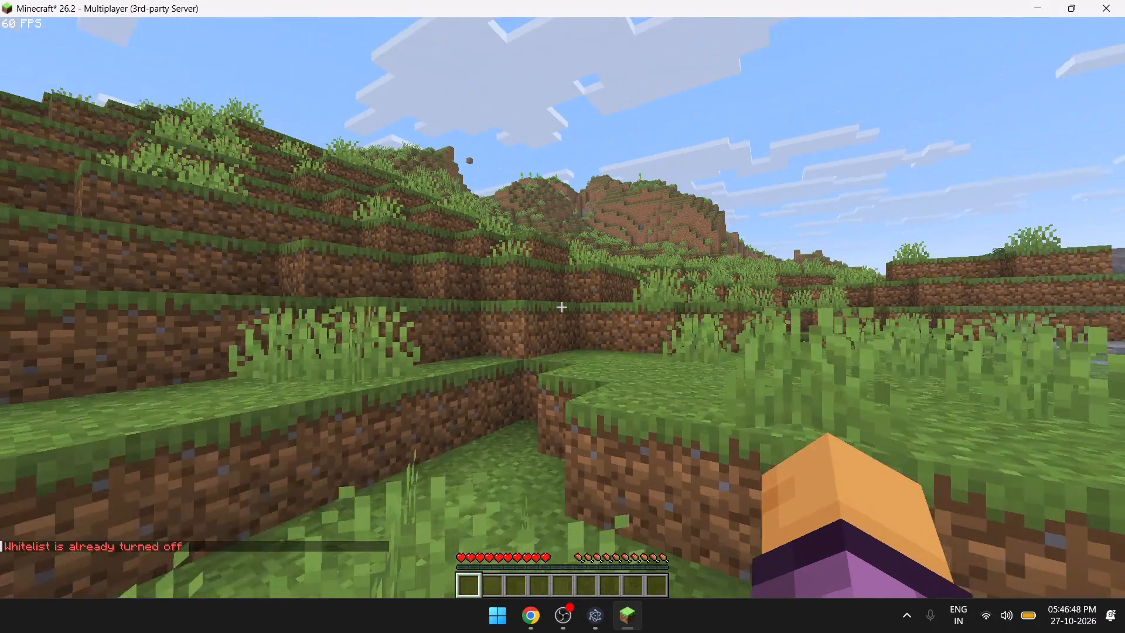
{"action": "key", "text": "ctrl+Right"}
{"action": "key", "text": "ctrl+Right"}
{"action": "key", "text": "ctrl+Right"}
{"action": "key", "text": "ctrl+Right"}
{"action": "key", "text": "ctrl+Right"}
{"action": "key", "text": "ctrl+Right"}
{"action": "key", "text": "ctrl+Right"}
{"action": "key", "text": "ctrl+Right"}
{"action": "key", "text": "ctrl+Right"}
{"action": "key", "text": "ctrl+Right"}
{"action": "key", "text": "ctrl+Right"}
{"action": "key", "text": "ctrl+Right"}
{"action": "key", "text": "ctrl+Right"}
{"action": "key", "text": "ctrl+Right"}
{"action": "key", "text": "ctrl+Right"}
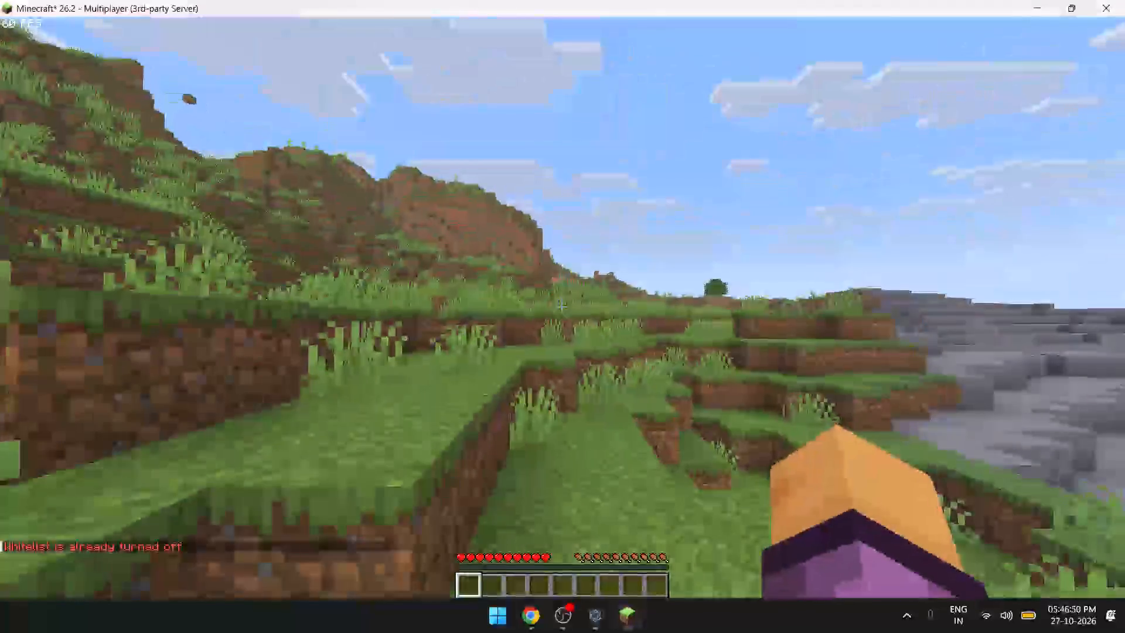
{"action": "key", "text": "ctrl+Right"}
{"action": "key", "text": "ctrl+Right"}
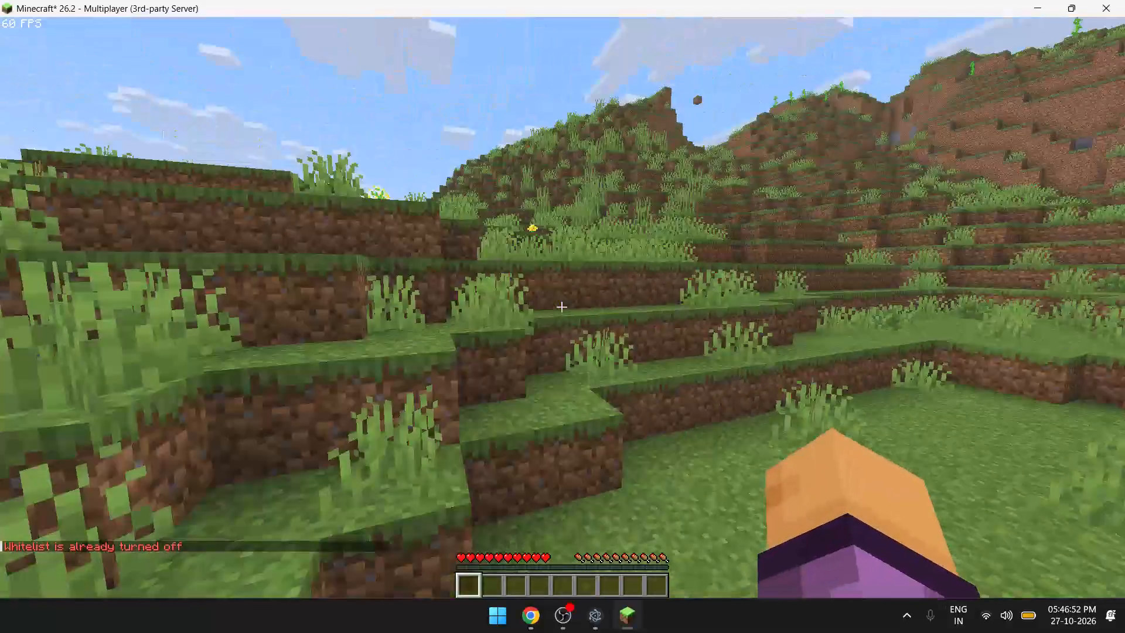
{"action": "key", "text": "ctrl+Right"}
{"action": "key", "text": "ctrl+Right"}
{"action": "key", "text": "ctrl+Right"}
{"action": "key", "text": "ctrl+Right"}
{"action": "key", "text": "ctrl+Right"}
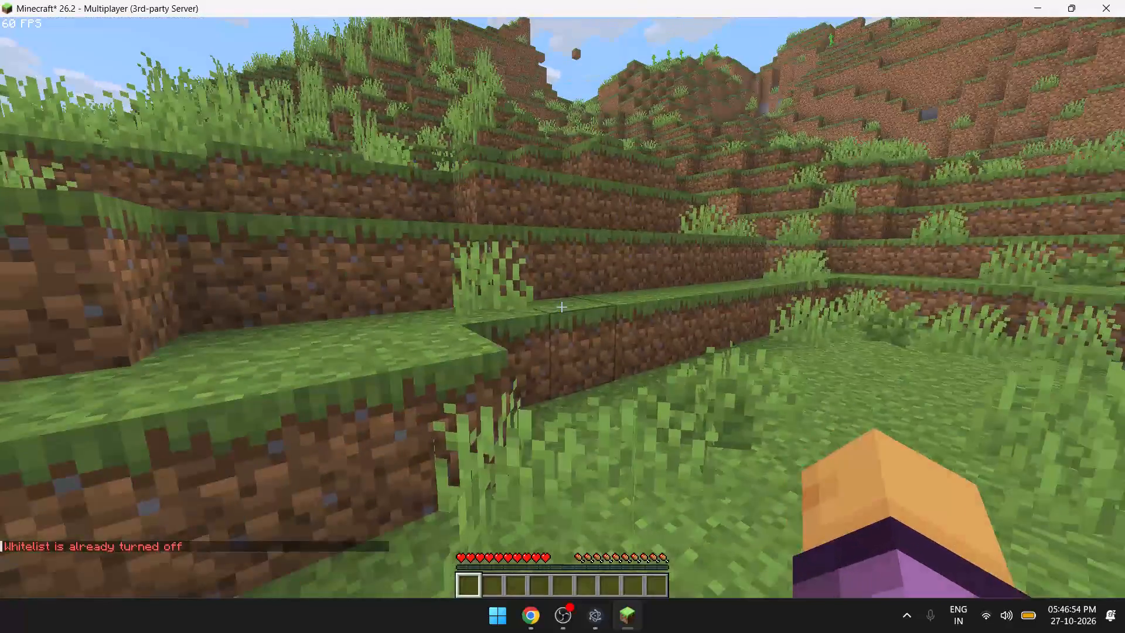
{"action": "key", "text": "ctrl+Right"}
{"action": "key", "text": "ctrl+space"}
{"action": "key", "text": "ctrl+space"}
{"action": "key", "text": "ctrl+space"}
{"action": "key", "text": "ctrl+space"}
{"action": "key", "text": "ctrl+space"}
{"action": "key", "text": "ctrl+space"}
{"action": "key", "text": "ctrl+space"}
{"action": "key", "text": "ctrl+space"}
{"action": "key", "text": "ctrl+space"}
{"action": "key", "text": "ctrl+space"}
{"action": "key", "text": "ctrl+space"}
{"action": "key", "text": "ctrl+space"}
{"action": "key", "text": "ctrl+space"}
{"action": "key", "text": "ctrl+space"}
{"action": "key", "text": "ctrl+space"}
{"action": "key", "text": "ctrl+space"}
{"action": "key", "text": "ctrl+space"}
{"action": "key", "text": "ctrl+space"}
{"action": "key", "text": "ctrl+space"}
{"action": "key", "text": "ctrl+space"}
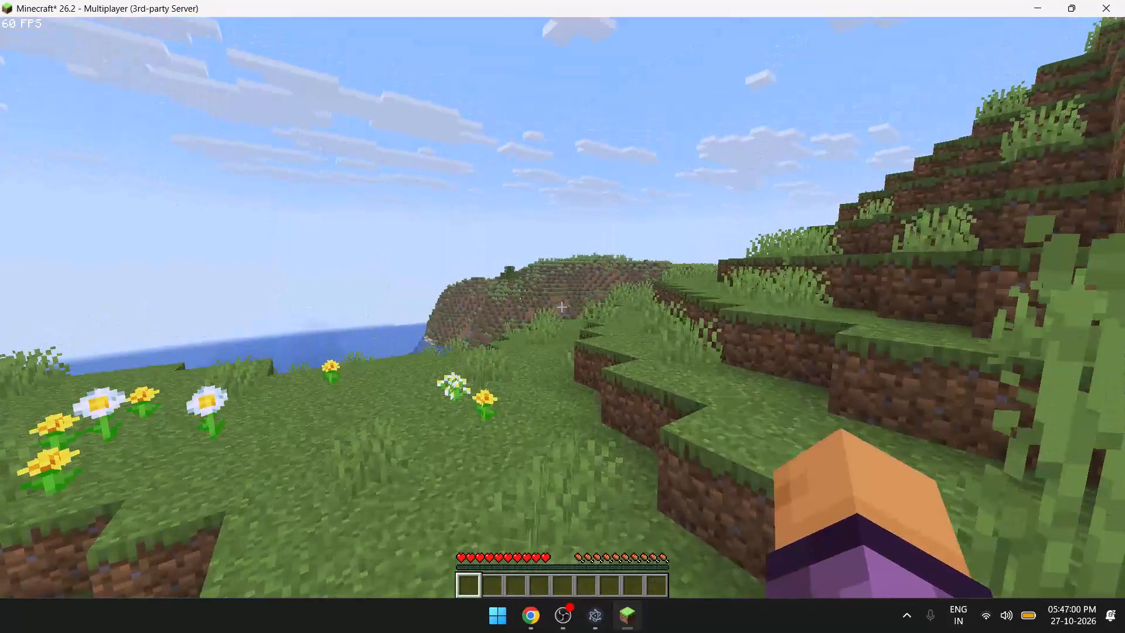
{"action": "key", "text": "ctrl+Right"}
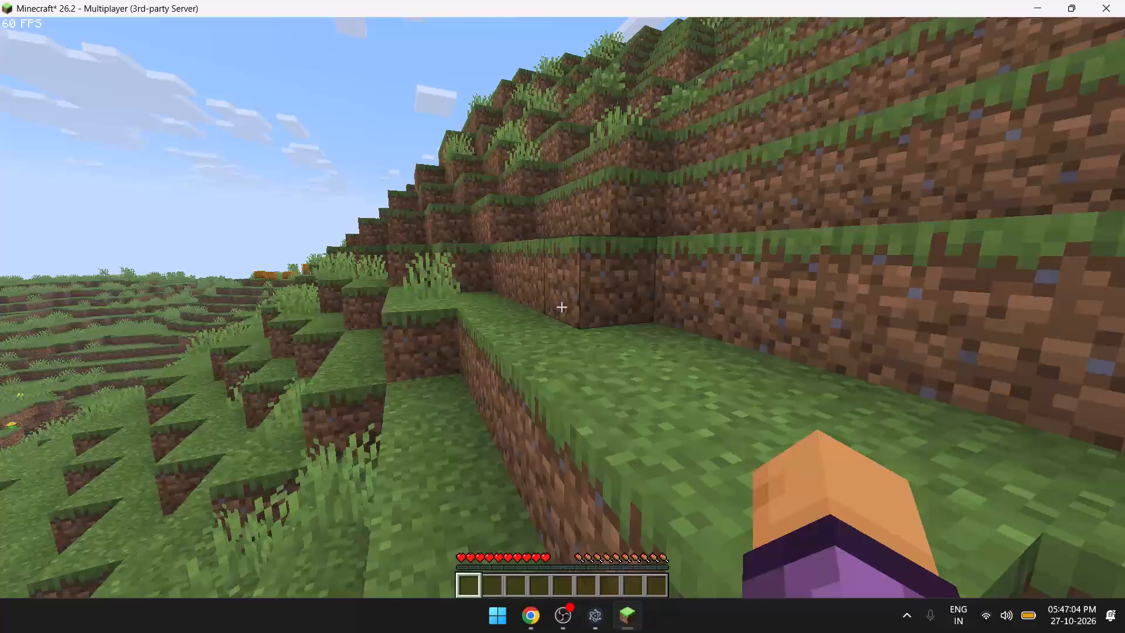
{"action": "key", "text": "ctrl+Right"}
{"action": "key", "text": "ctrl+Right"}
{"action": "key", "text": "ctrl+Right"}
{"action": "key", "text": "ctrl+Right"}
{"action": "key", "text": "ctrl+Right"}
{"action": "key", "text": "ctrl+Right"}
{"action": "key", "text": "ctrl+Right"}
{"action": "key", "text": "ctrl+Right"}
{"action": "key", "text": "ctrl+Right"}
{"action": "key", "text": "ctrl+Right"}
{"action": "key", "text": "ctrl+Right"}
{"action": "key", "text": "ctrl+Right"}
{"action": "key", "text": "ctrl+Right"}
{"action": "key", "text": "ctrl+Right"}
{"action": "key", "text": "ctrl+Right"}
{"action": "key", "text": "ctrl+Right"}
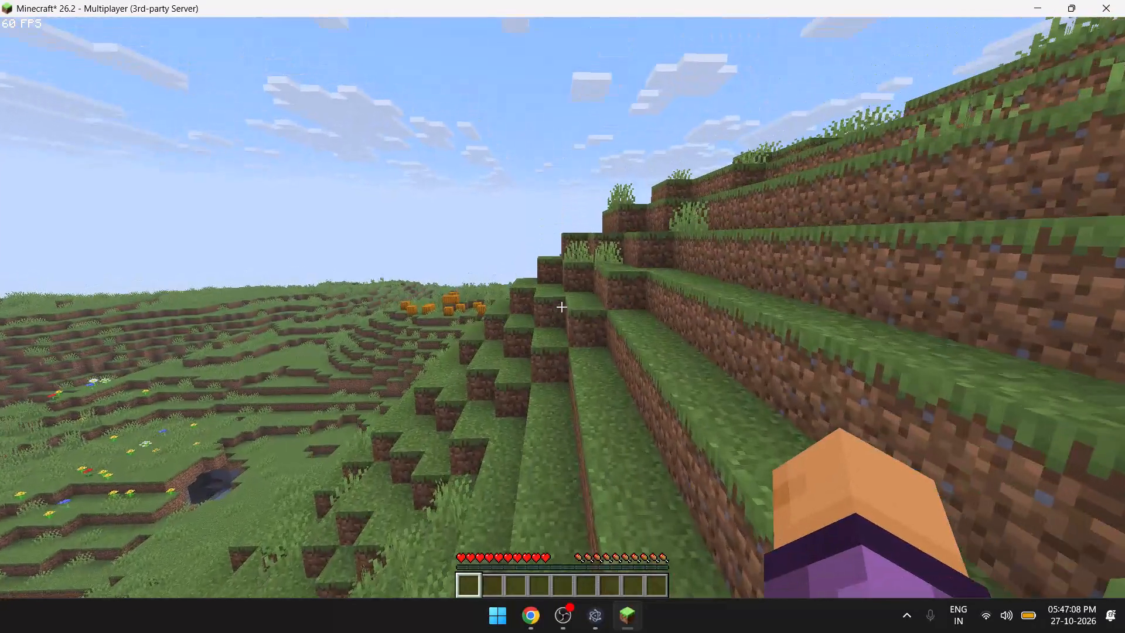
{"action": "key", "text": "ctrl+Right"}
{"action": "key", "text": "ctrl+Right"}
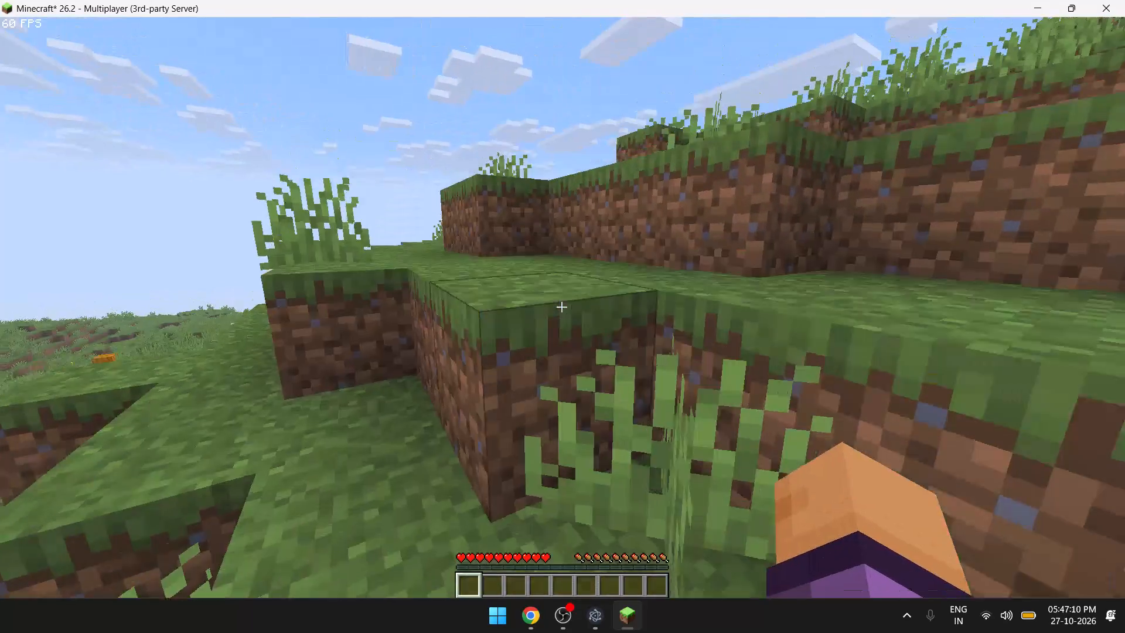
{"action": "key", "text": "ctrl+Right"}
{"action": "key", "text": "ctrl+Right"}
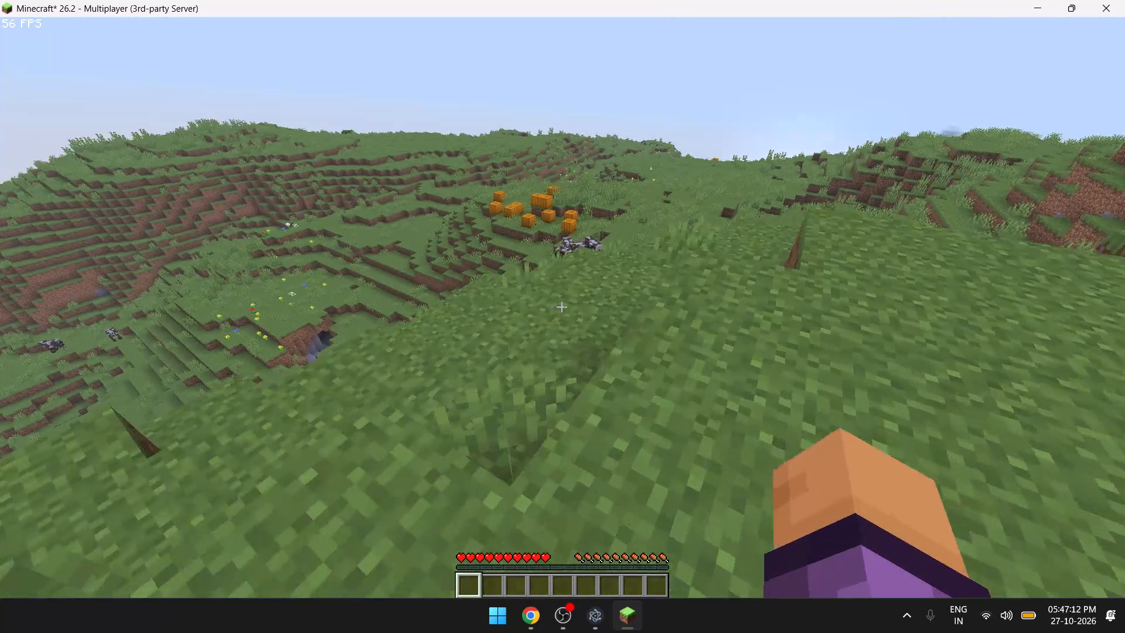
Run and jump across the grassy high ground to the terraced hillside overlooking the ocean.
{"action": "key", "text": "Up"}
{"action": "key", "text": "ctrl+space"}
{"action": "key", "text": "ctrl+space"}
{"action": "key", "text": "ctrl+space"}
{"action": "key", "text": "ctrl+space"}
{"action": "key", "text": "ctrl+space"}
{"action": "key", "text": "ctrl+space"}
{"action": "key", "text": "ctrl+space"}
{"action": "key", "text": "ctrl+space"}
{"action": "key", "text": "ctrl+space"}
{"action": "key", "text": "ctrl+space"}
{"action": "key", "text": "ctrl+space"}
{"action": "key", "text": "ctrl+space"}
{"action": "key", "text": "ctrl+space"}
{"action": "key", "text": "ctrl+space"}
{"action": "key", "text": "ctrl+space"}
{"action": "key", "text": "ctrl+space"}
{"action": "key", "text": "ctrl+space"}
{"action": "key", "text": "ctrl+space"}
{"action": "key", "text": "ctrl+space"}
{"action": "key", "text": "ctrl+space"}
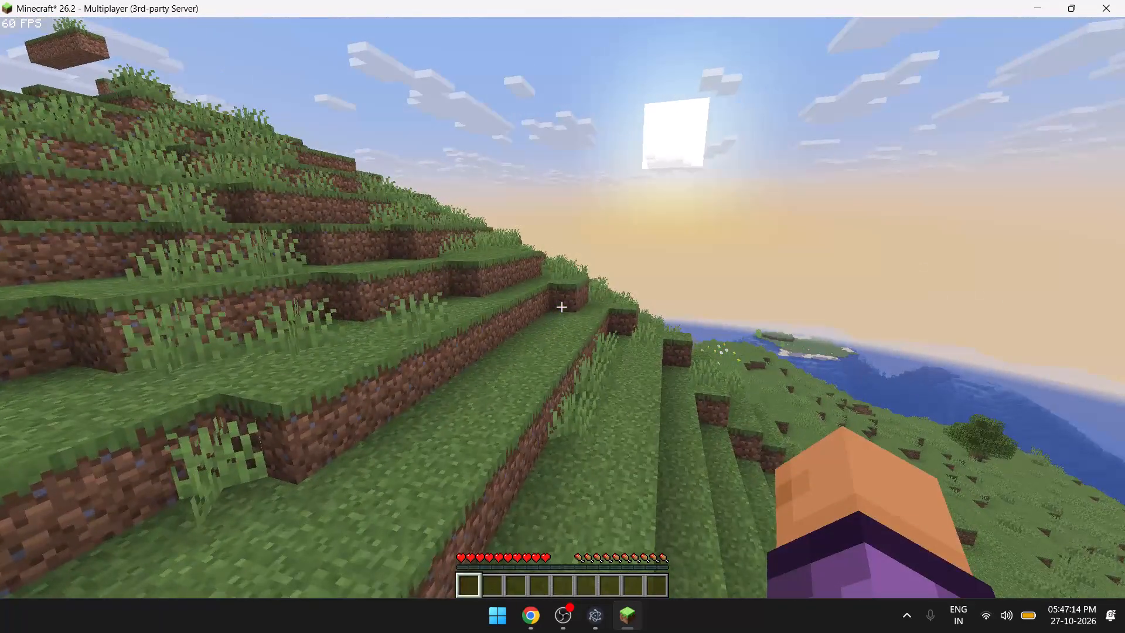
{"action": "key", "text": "ctrl+Right"}
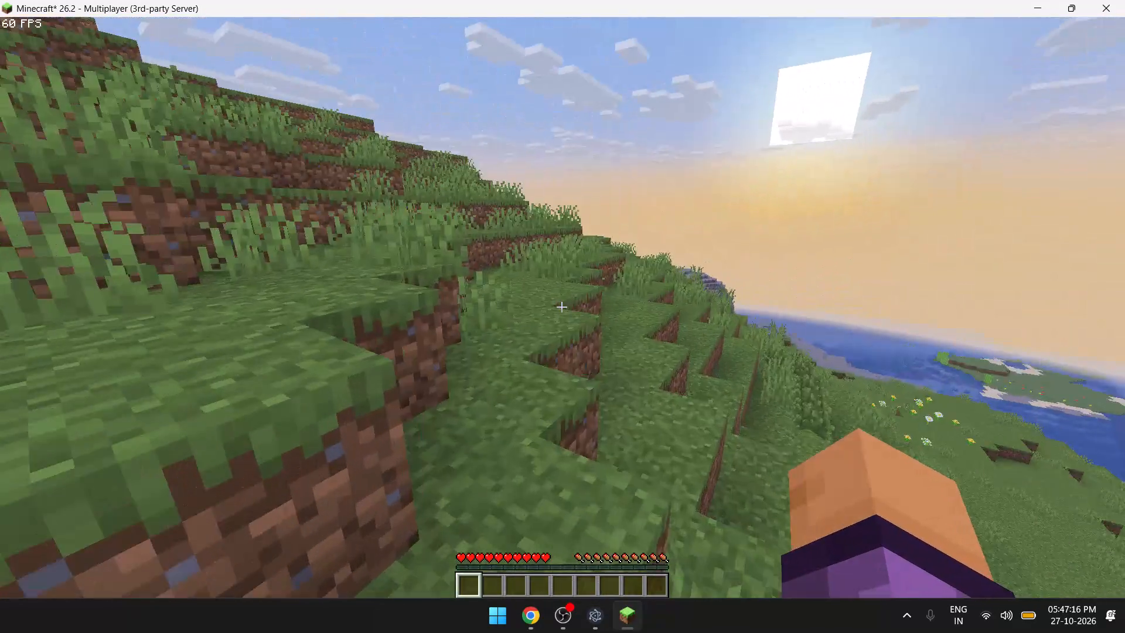
Run the /whitelist on command in the game chat.
{"action": "type", "text": "/white"}
{"action": "key", "text": "Tab"}
{"action": "key", "text": "space"}
{"action": "key", "text": "Down"}
{"action": "key", "text": "Down"}
{"action": "key", "text": "Down"}
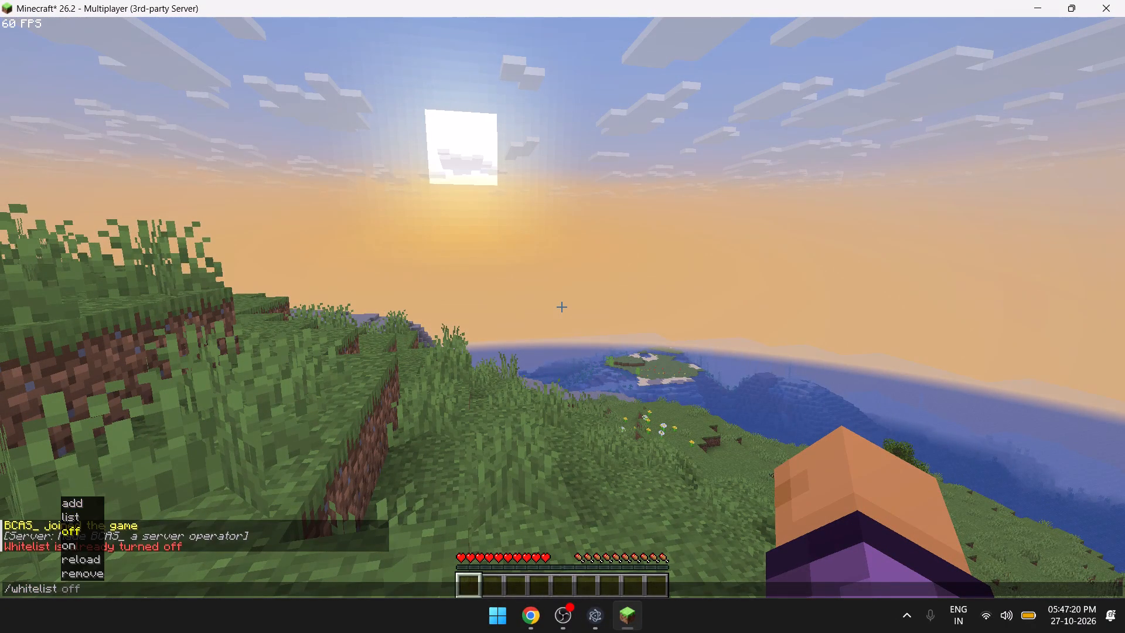
{"action": "key", "text": "Tab"}
{"action": "key", "text": "space"}
{"action": "key", "text": "Return"}
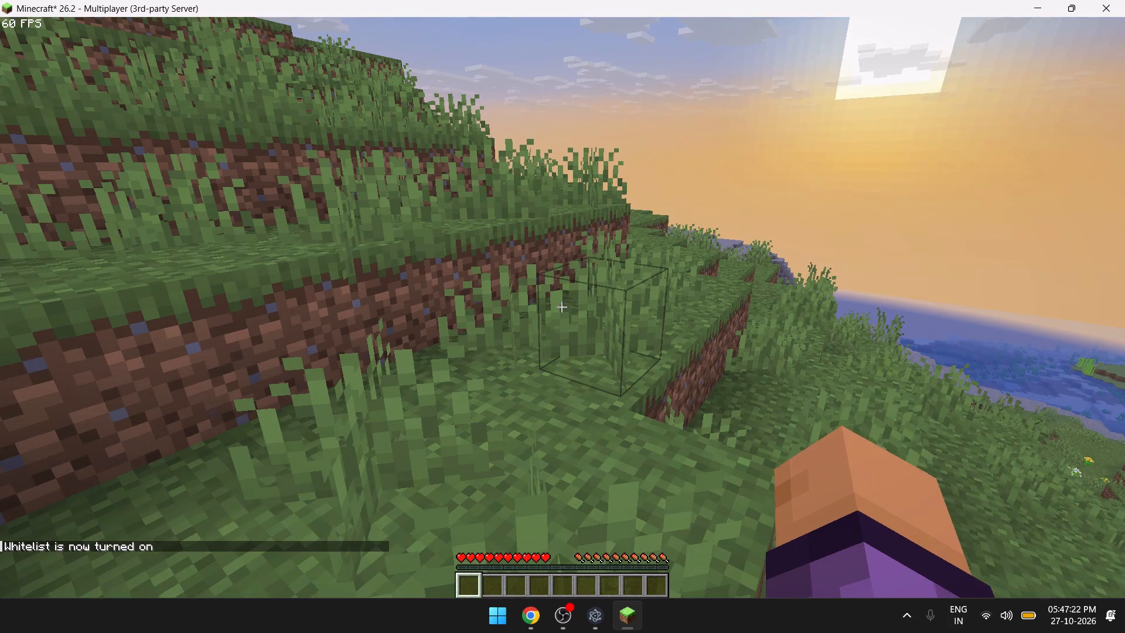
Explore the hillside by running and jumping around the stone ravine and the slope between the ocean and the pumpkin patch.
{"action": "key", "text": "Up"}
{"action": "key", "text": "ctrl+space"}
{"action": "key", "text": "ctrl+space"}
{"action": "key", "text": "ctrl+space"}
{"action": "key", "text": "ctrl+space"}
{"action": "key", "text": "ctrl+space"}
{"action": "key", "text": "ctrl+space"}
{"action": "key", "text": "ctrl+space"}
{"action": "key", "text": "ctrl+space"}
{"action": "key", "text": "ctrl+space"}
{"action": "key", "text": "ctrl+space"}
{"action": "key", "text": "ctrl+space"}
{"action": "key", "text": "ctrl+space"}
{"action": "key", "text": "ctrl+space"}
{"action": "key", "text": "ctrl+space"}
{"action": "key", "text": "ctrl+space"}
{"action": "key", "text": "ctrl+space"}
{"action": "key", "text": "ctrl+space"}
{"action": "key", "text": "ctrl+space"}
{"action": "key", "text": "ctrl+space"}
{"action": "key", "text": "ctrl+space"}
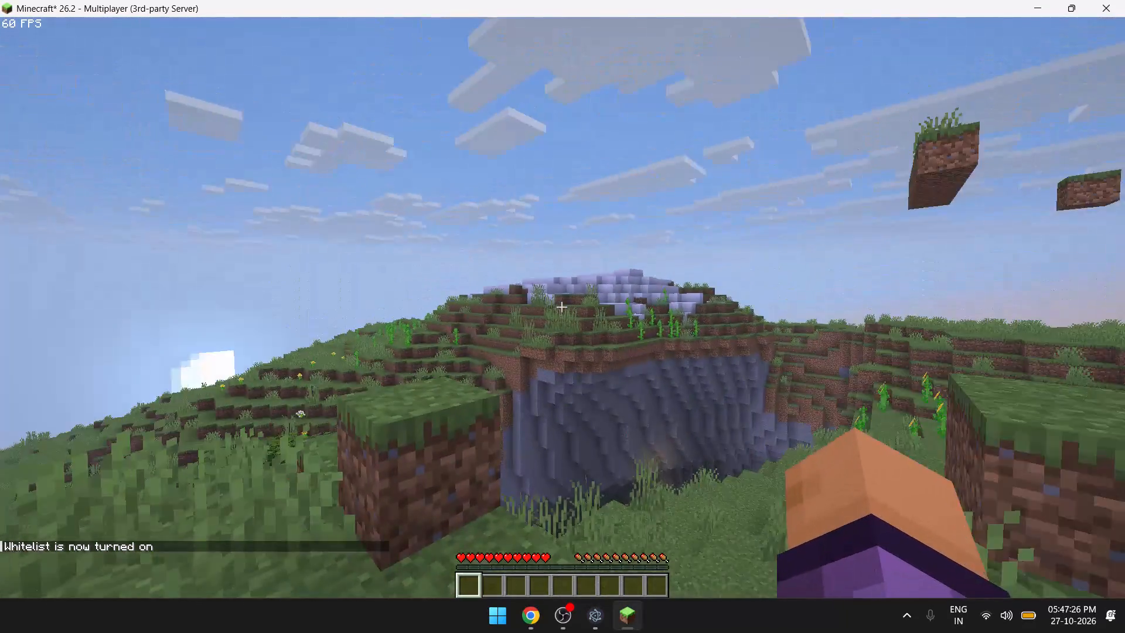
{"action": "key", "text": "Left"}
{"action": "key", "text": "Left"}
{"action": "key", "text": "Left"}
{"action": "key", "text": "Left"}
{"action": "key", "text": "Up"}
{"action": "key", "text": "ctrl+space"}
{"action": "key", "text": "ctrl+space"}
{"action": "key", "text": "ctrl+space"}
{"action": "key", "text": "ctrl+space"}
{"action": "key", "text": "ctrl+space"}
{"action": "key", "text": "ctrl+space"}
{"action": "key", "text": "ctrl+space"}
{"action": "key", "text": "ctrl+space"}
{"action": "key", "text": "ctrl+space"}
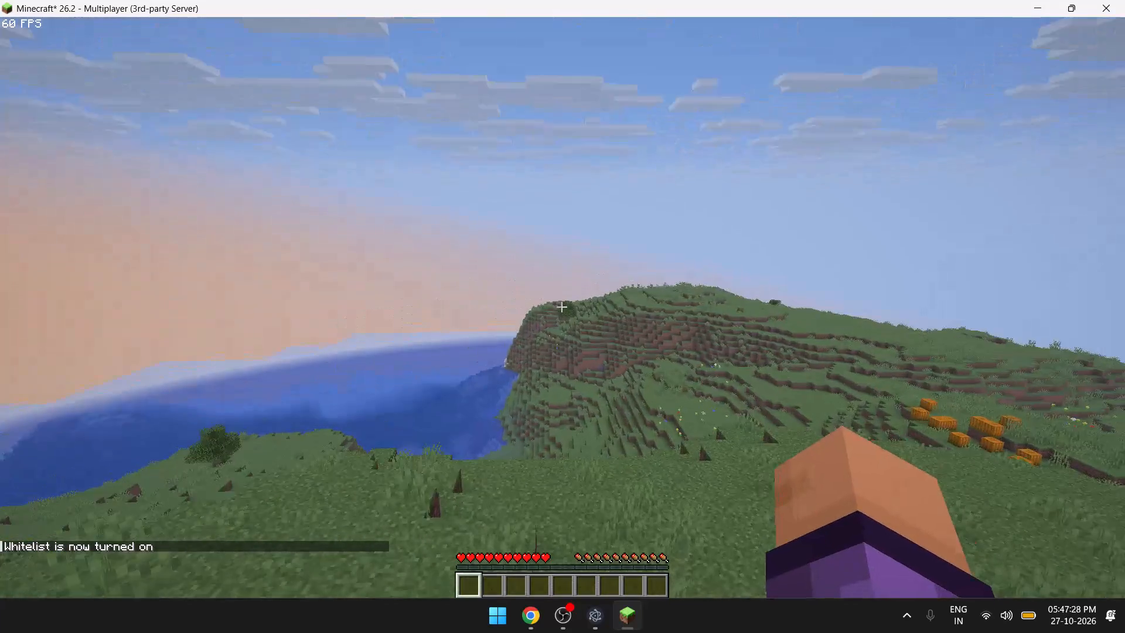
Show the online player list while walking along the grassy slope.
{"action": "key", "text": "Up"}
{"action": "key", "text": "Tab"}
{"action": "key", "text": "Tab"}
{"action": "key", "text": "Tab"}
{"action": "key", "text": "Tab"}
{"action": "key", "text": "Tab"}
{"action": "key", "text": "Tab"}
{"action": "key", "text": "Tab"}
{"action": "key", "text": "Tab"}
{"action": "key", "text": "Tab"}
{"action": "key", "text": "Tab"}
{"action": "key", "text": "Tab"}
{"action": "key", "text": "Tab"}
{"action": "key", "text": "Tab"}
{"action": "key", "text": "Tab"}
{"action": "key", "text": "Tab"}
{"action": "key", "text": "Tab"}
{"action": "key", "text": "Tab"}
{"action": "key", "text": "Tab"}
{"action": "key", "text": "Tab"}
{"action": "key", "text": "Tab"}
{"action": "key", "text": "Tab"}
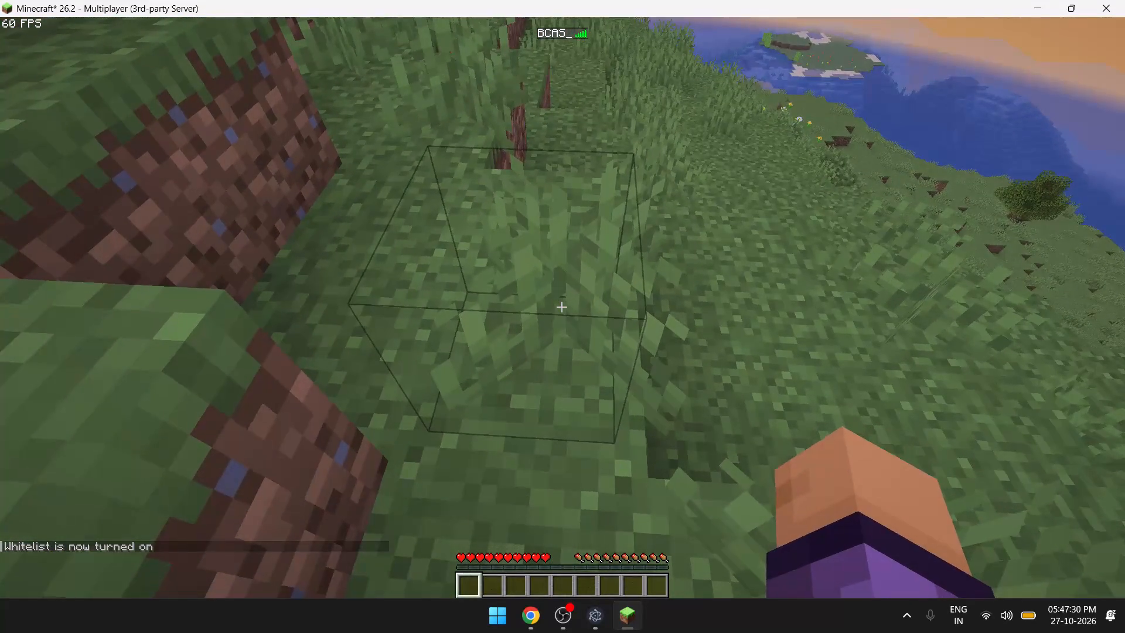
{"action": "key", "text": "Up"}
{"action": "key", "text": "Up"}
{"action": "key", "text": "Up"}
{"action": "key", "text": "Up"}
{"action": "key", "text": "Up"}
{"action": "key", "text": "Up"}
{"action": "key", "text": "Up"}
{"action": "key", "text": "Up"}
{"action": "key", "text": "Up"}
Set the GUI scale to 3x in the video settings, apply it and return to the game.
{"action": "key", "text": "Escape"}
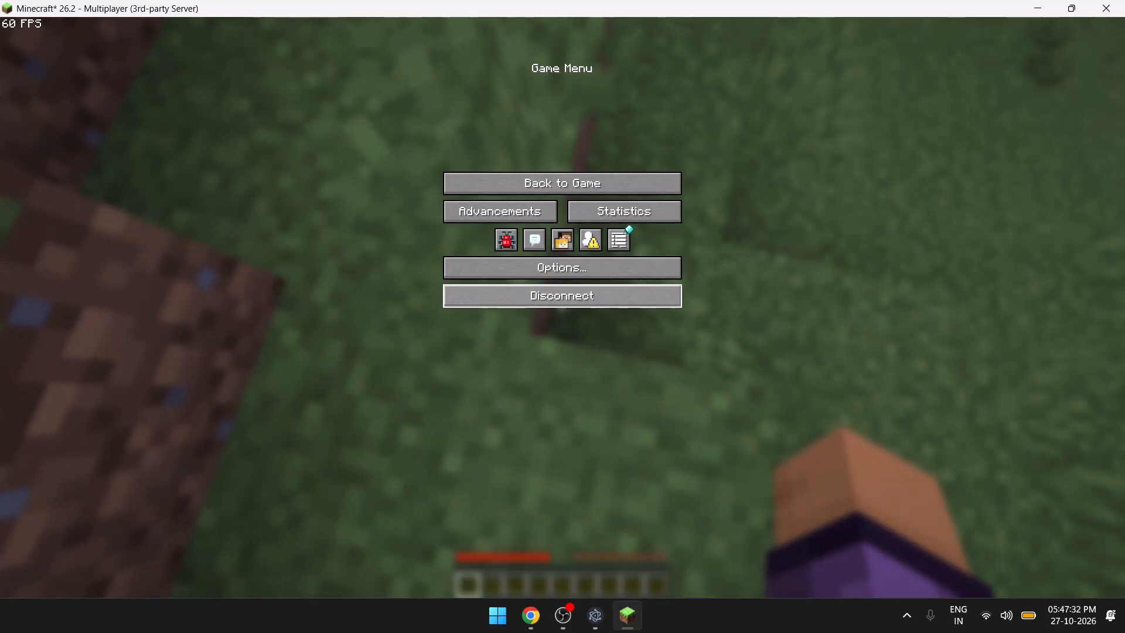
{"action": "left_click", "coordinate": [513, 261]}
{"action": "left_click", "coordinate": [436, 175]}
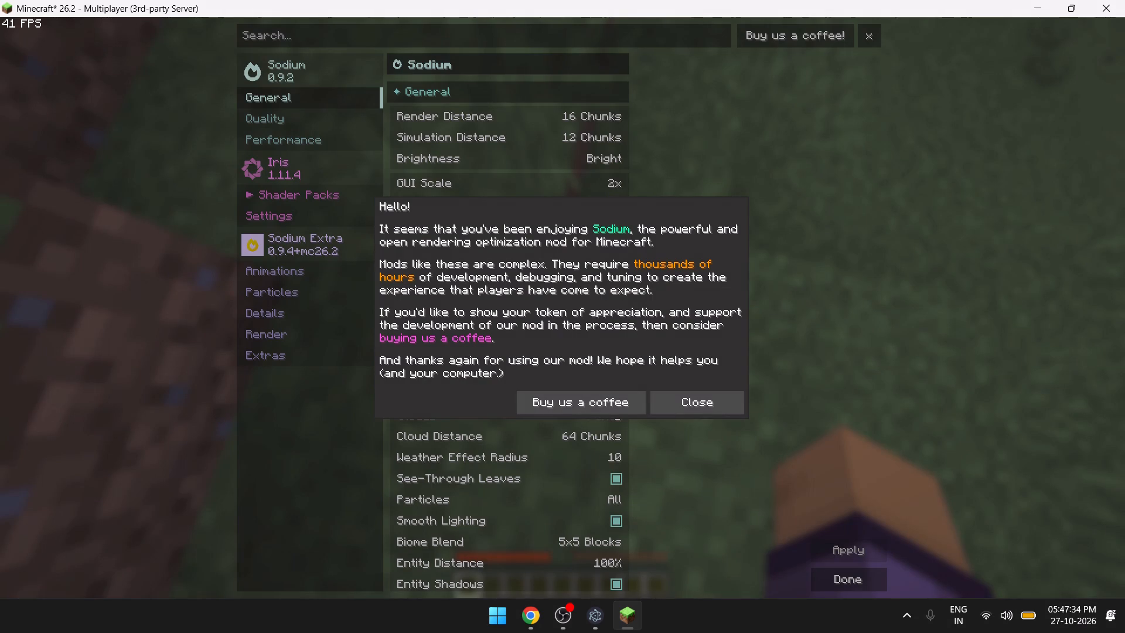
{"action": "left_click", "coordinate": [673, 397]}
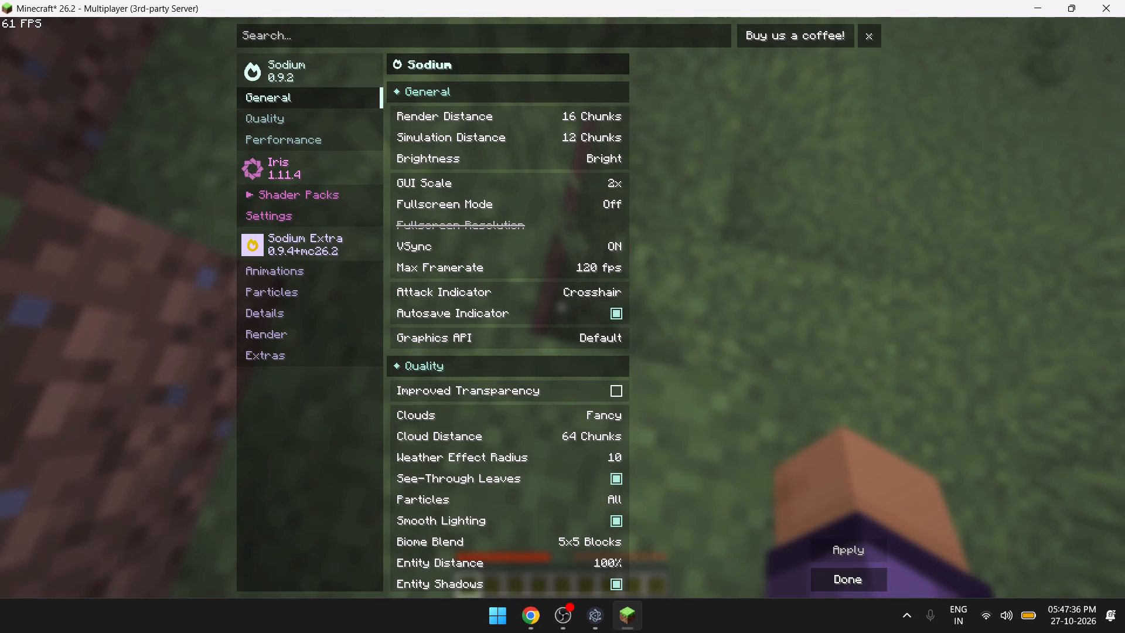
{"action": "left_click_drag", "start_coordinate": [582, 180], "coordinate": [604, 180]}
{"action": "left_click", "coordinate": [827, 550]}
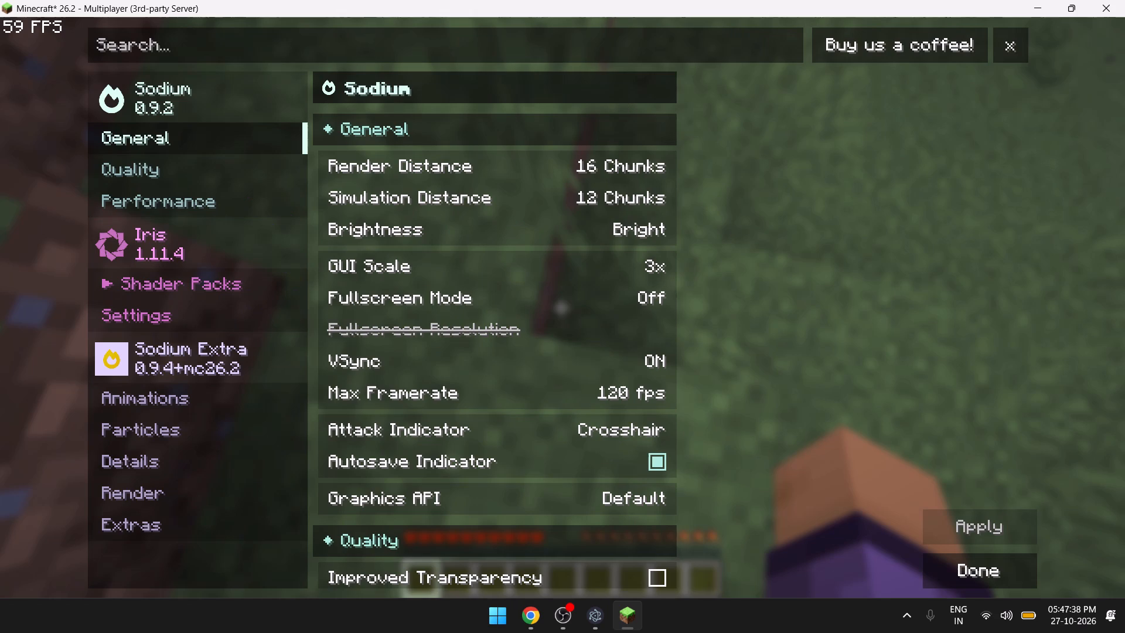
{"action": "key", "text": "Escape"}
{"action": "key", "text": "Escape"}
{"action": "key", "text": "Escape"}
Show the online player list again at the new interface scale.
{"action": "key", "text": "Tab"}
{"action": "key", "text": "Tab"}
{"action": "key", "text": "Tab"}
{"action": "key", "text": "Tab"}
{"action": "key", "text": "Tab"}
{"action": "key", "text": "Tab"}
{"action": "key", "text": "Tab"}
{"action": "key", "text": "Tab"}
{"action": "key", "text": "Tab"}
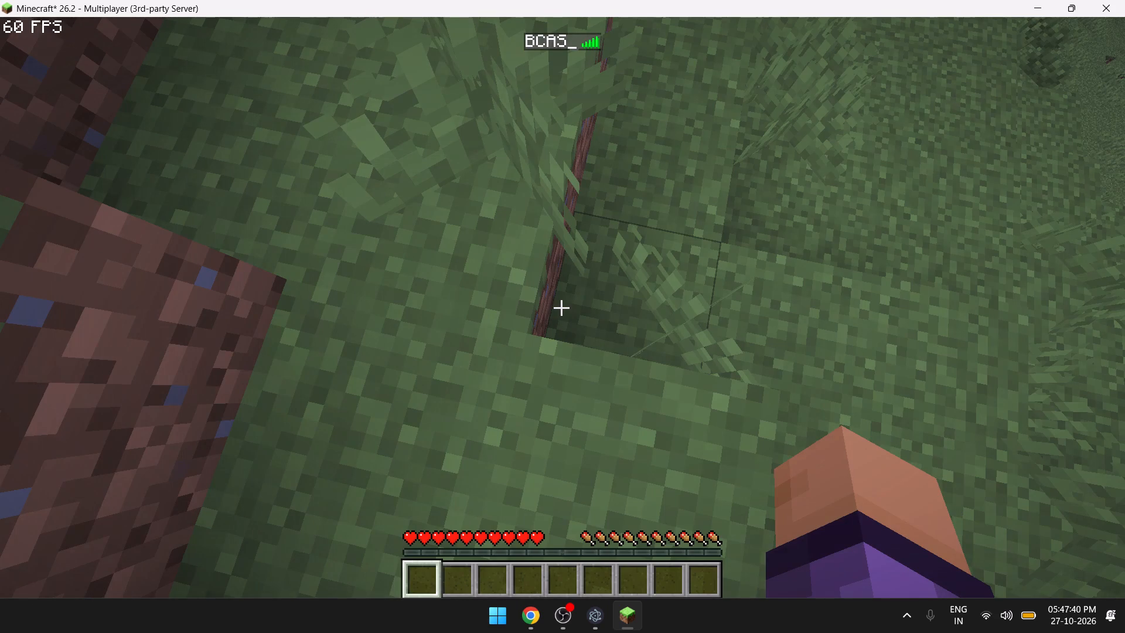
Run, jump and strafe along the grassy hillside overlooking the distant pumpkin patch with the player list displayed.
{"action": "key", "text": "Up"}
{"action": "key", "text": "Left"}
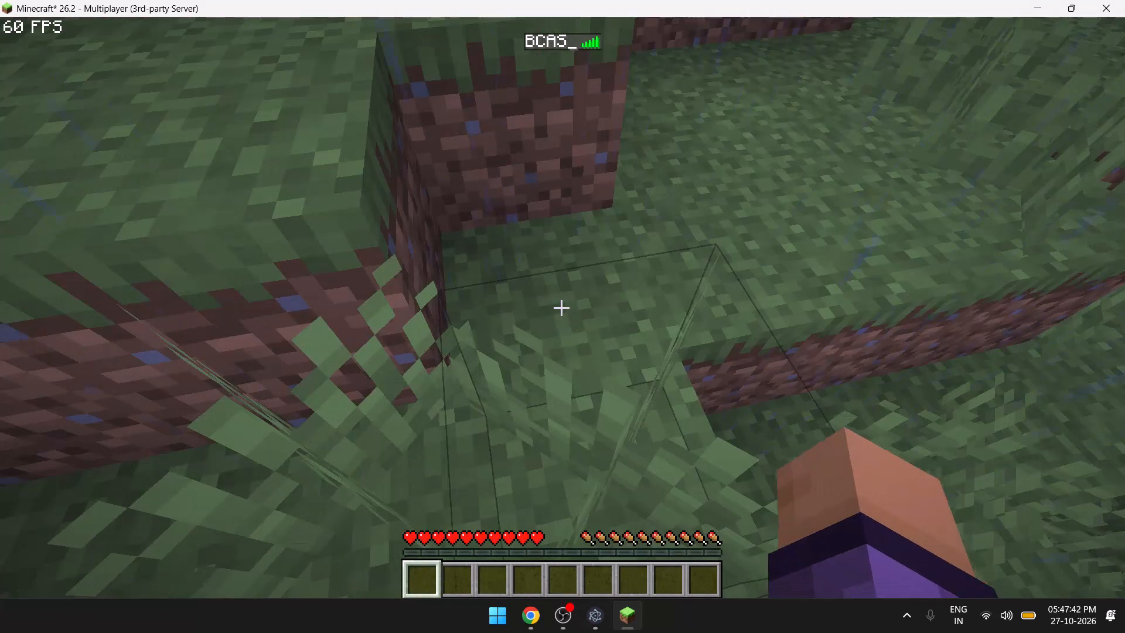
{"action": "key", "text": "Up"}
{"action": "key", "text": "ctrl+space"}
{"action": "key", "text": "ctrl+space"}
{"action": "key", "text": "ctrl+space"}
{"action": "key", "text": "ctrl+space"}
{"action": "key", "text": "ctrl+space"}
{"action": "key", "text": "ctrl+space"}
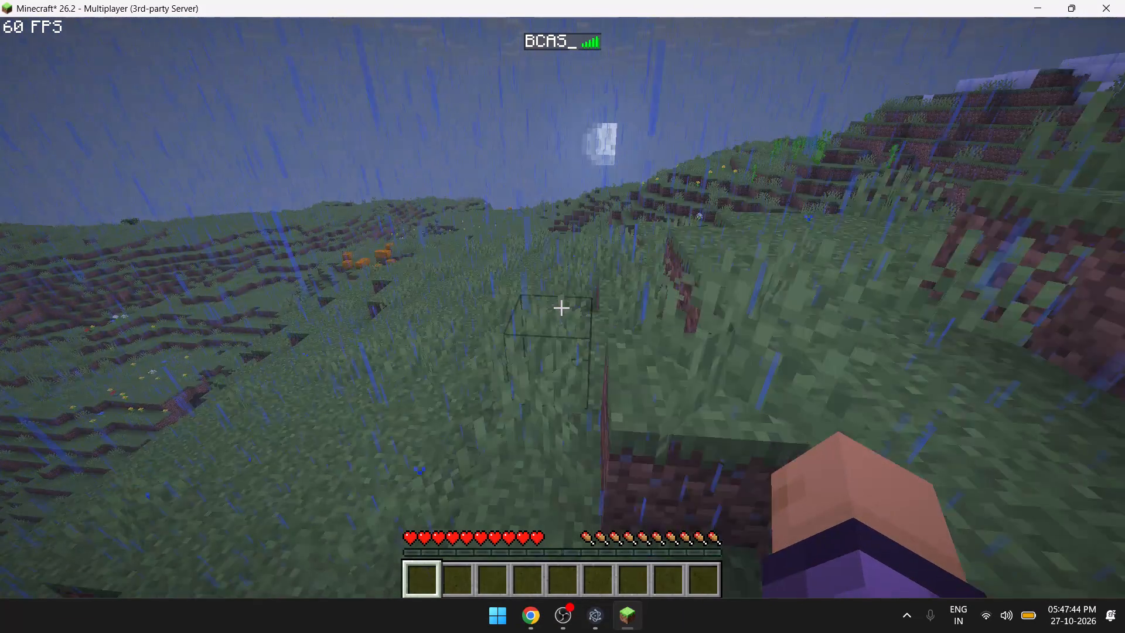
{"action": "key", "text": "ctrl+Right"}
{"action": "key", "text": "ctrl+Right"}
{"action": "key", "text": "ctrl+Right"}
{"action": "key", "text": "ctrl+Right"}
{"action": "key", "text": "ctrl+Right"}
{"action": "key", "text": "ctrl+Right"}
{"action": "key", "text": "ctrl+Right"}
{"action": "key", "text": "ctrl+Right"}
{"action": "key", "text": "ctrl+Right"}
{"action": "key", "text": "Left"}
{"action": "key", "text": "Left"}
{"action": "key", "text": "Left"}
{"action": "key", "text": "Left"}
{"action": "key", "text": "Left"}
{"action": "key", "text": "Left"}
{"action": "key", "text": "Down"}
{"action": "key", "text": "Right"}
{"action": "key", "text": "Right"}
{"action": "key", "text": "Right"}
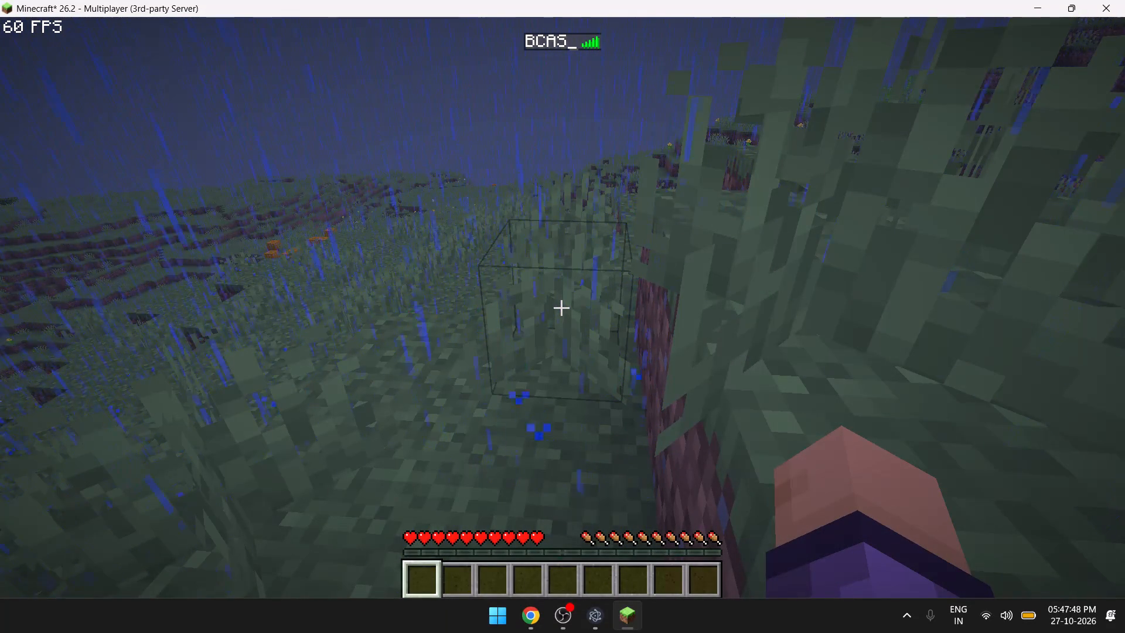
Back up and strafe both ways along the tall grass of the rainy slope with the player list displayed.
{"action": "key", "text": "Down"}
{"action": "key", "text": "Left"}
{"action": "key", "text": "Left"}
{"action": "key", "text": "Left"}
{"action": "key", "text": "Left"}
{"action": "key", "text": "Left"}
{"action": "key", "text": "Left"}
{"action": "key", "text": "Left"}
{"action": "key", "text": "Left"}
{"action": "key", "text": "Left"}
{"action": "key", "text": "Down"}
{"action": "key", "text": "Right"}
{"action": "key", "text": "Right"}
{"action": "key", "text": "Right"}
{"action": "key", "text": "Right"}
{"action": "key", "text": "Right"}
{"action": "key", "text": "Right"}
{"action": "key", "text": "Right"}
{"action": "key", "text": "Right"}
{"action": "key", "text": "Right"}
{"action": "key", "text": "Right"}
{"action": "key", "text": "Right"}
{"action": "key", "text": "Right"}
{"action": "key", "text": "Right"}
{"action": "key", "text": "Right"}
{"action": "key", "text": "Right"}
{"action": "key", "text": "Right"}
{"action": "key", "text": "Right"}
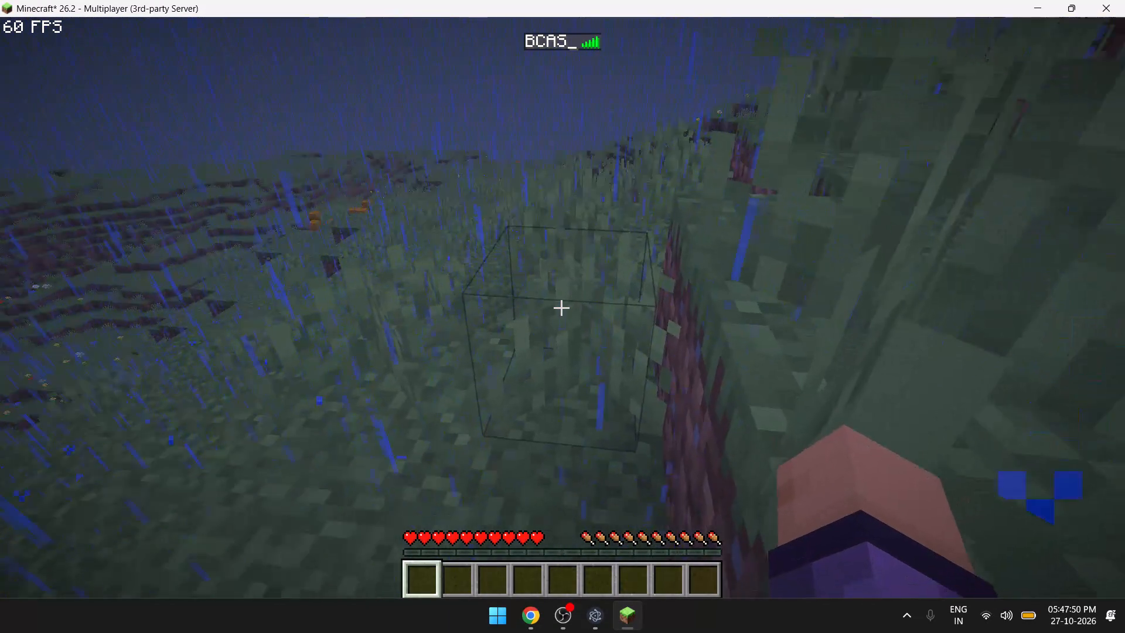
Turn towards the sunset and sprint-jump down the grassy hillside to the meadow where the pigs are grazing.
{"action": "key", "text": "Up"}
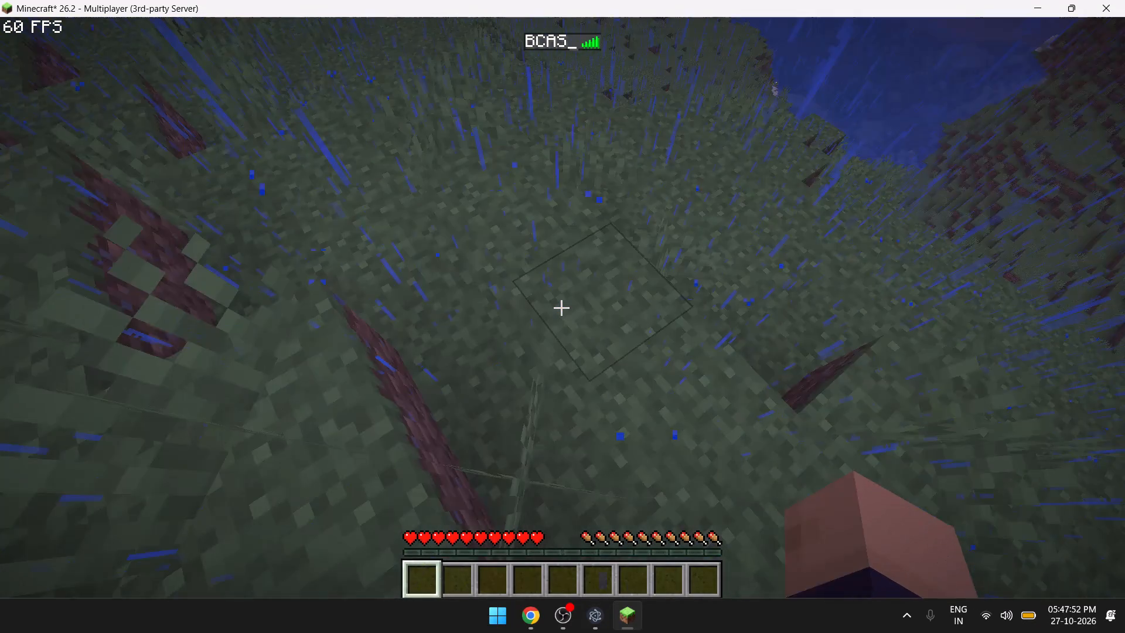
{"action": "key", "text": "Up"}
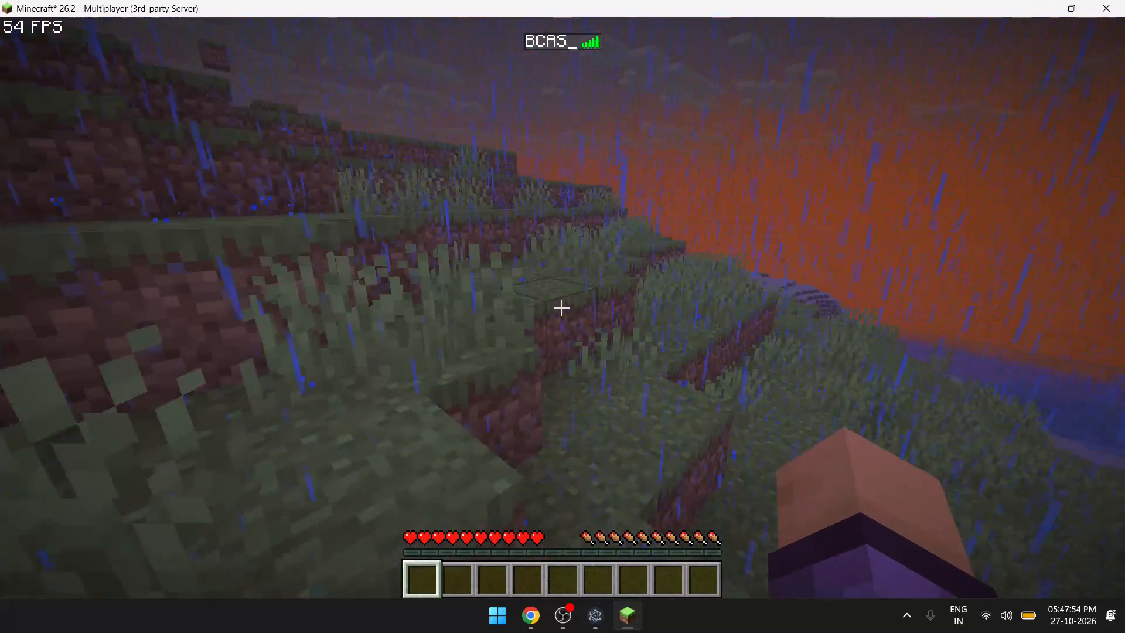
{"action": "key", "text": "ctrl+space"}
{"action": "key", "text": "ctrl+space"}
{"action": "key", "text": "ctrl+space"}
{"action": "key", "text": "ctrl+space"}
{"action": "key", "text": "ctrl+space"}
{"action": "key", "text": "ctrl+space"}
{"action": "key", "text": "ctrl+space"}
{"action": "key", "text": "ctrl+space"}
{"action": "key", "text": "ctrl+space"}
{"action": "key", "text": "ctrl+space"}
{"action": "key", "text": "ctrl+space"}
{"action": "key", "text": "ctrl+space"}
{"action": "key", "text": "ctrl+space"}
{"action": "key", "text": "ctrl+space"}
{"action": "key", "text": "ctrl+space"}
{"action": "key", "text": "ctrl+space"}
{"action": "key", "text": "ctrl+space"}
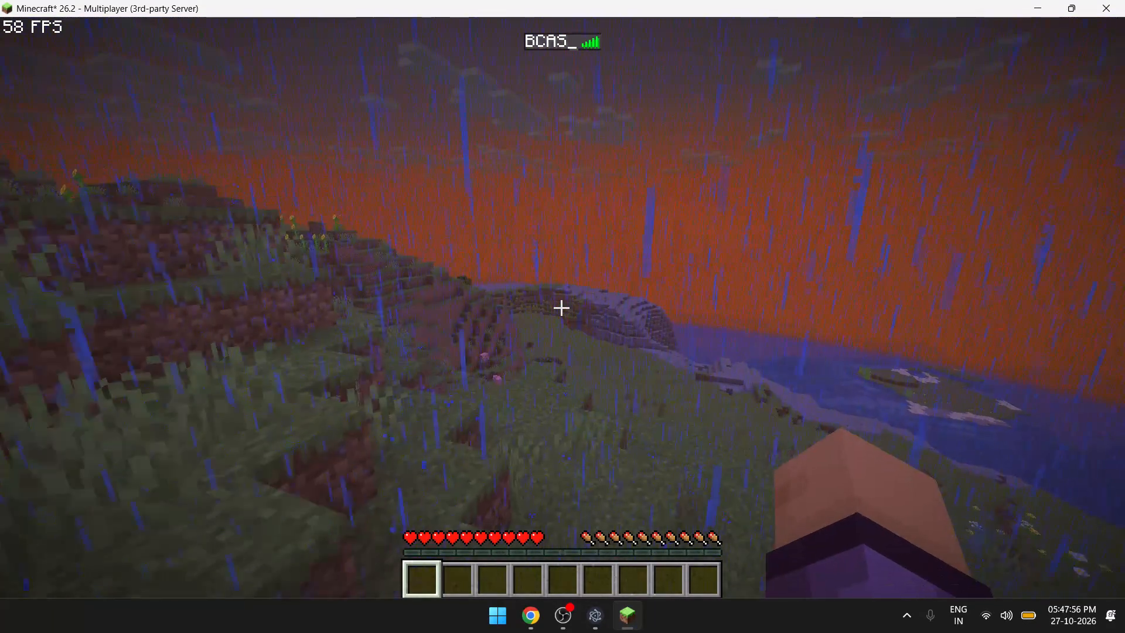
{"action": "key", "text": "ctrl+space"}
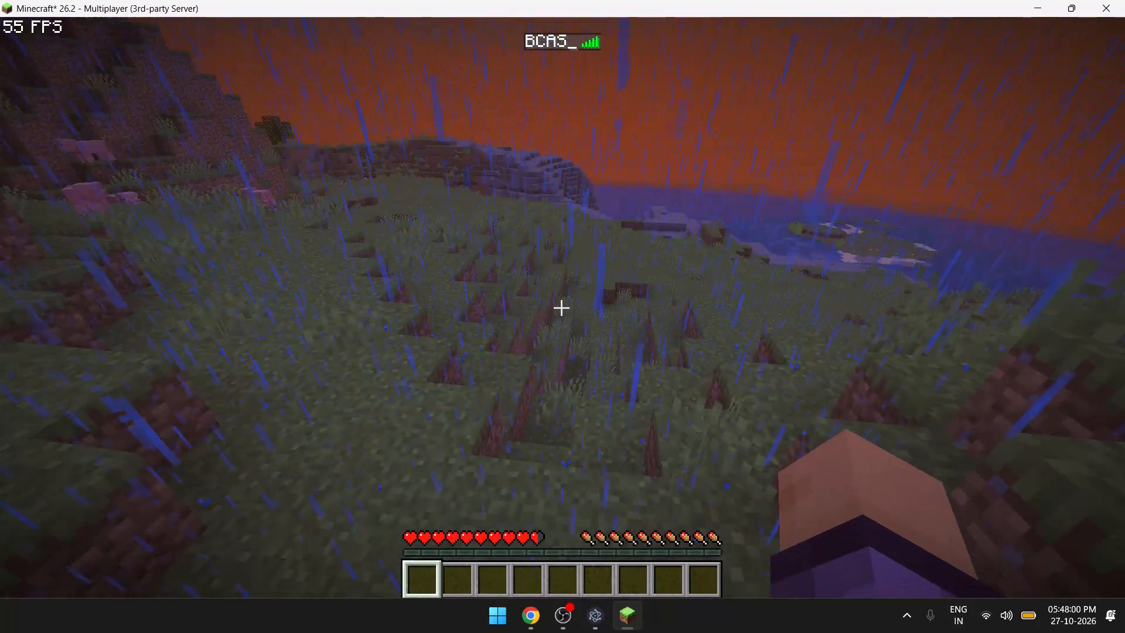
{"action": "key", "text": "ctrl+space"}
{"action": "key", "text": "ctrl+space"}
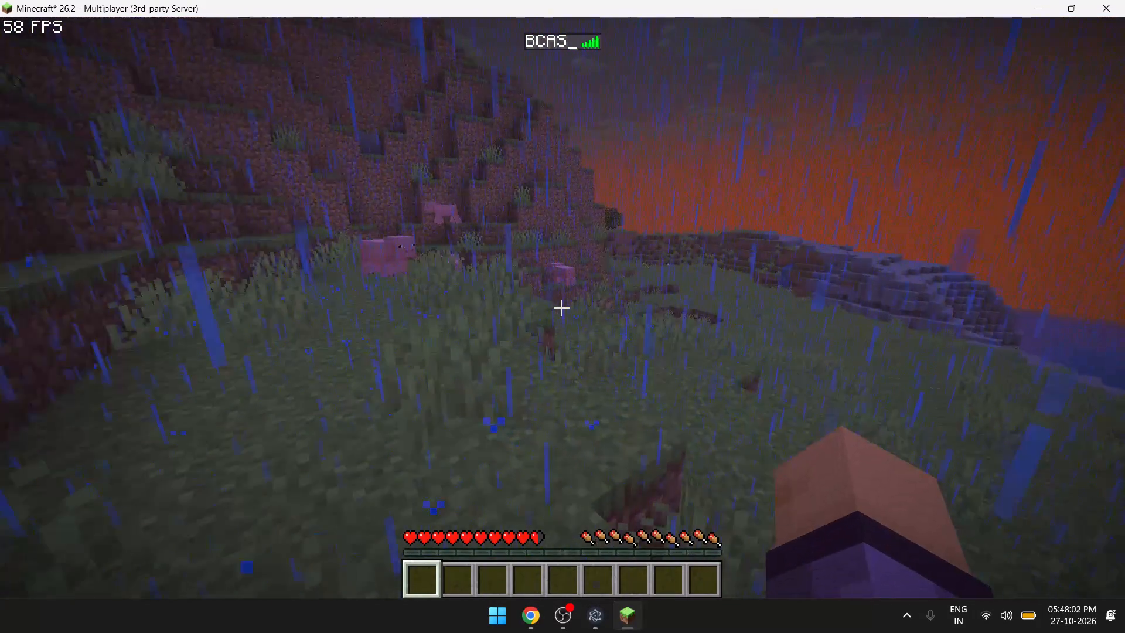
Strafe across the meadow beside the pigs at the foot of the dirt cliff.
{"action": "key", "text": "Left"}
{"action": "key", "text": "Left"}
{"action": "key", "text": "Left"}
{"action": "key", "text": "Left"}
{"action": "key", "text": "Left"}
{"action": "key", "text": "Left"}
{"action": "key", "text": "Left"}
{"action": "key", "text": "Left"}
{"action": "key", "text": "Left"}
{"action": "key", "text": "Left"}
{"action": "key", "text": "Left"}
{"action": "key", "text": "Left"}
{"action": "key", "text": "Left"}
{"action": "key", "text": "Left"}
{"action": "key", "text": "Left"}
{"action": "key", "text": "Left"}
{"action": "key", "text": "Left"}
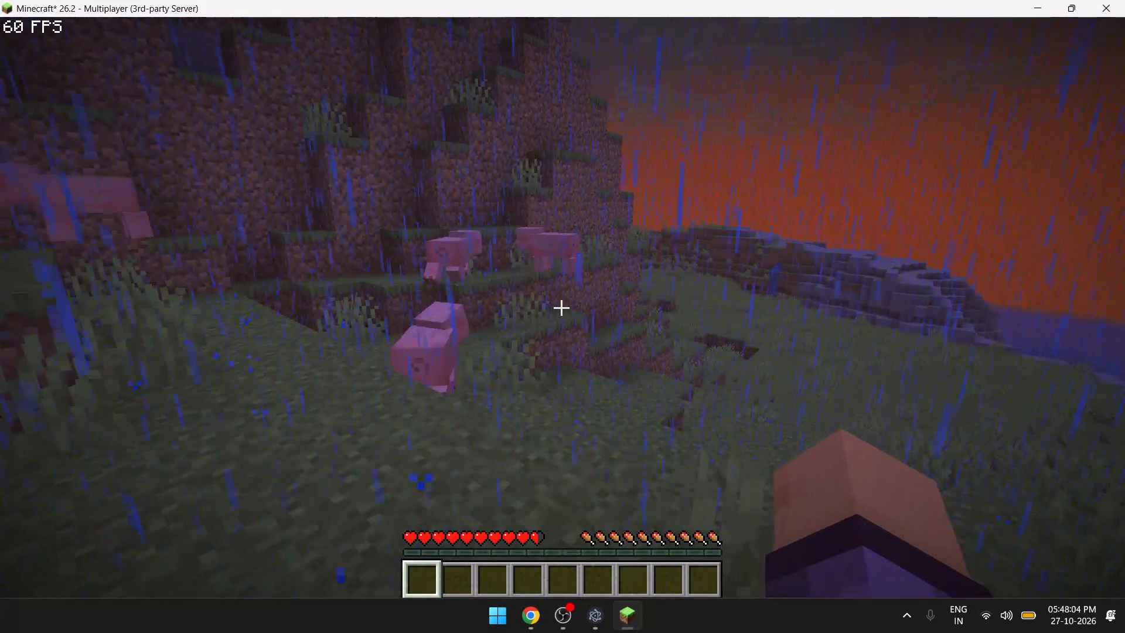
Check the server's tick rate with the /tps command.
{"action": "type", "text": "/tps"}
{"action": "key", "text": "Return"}
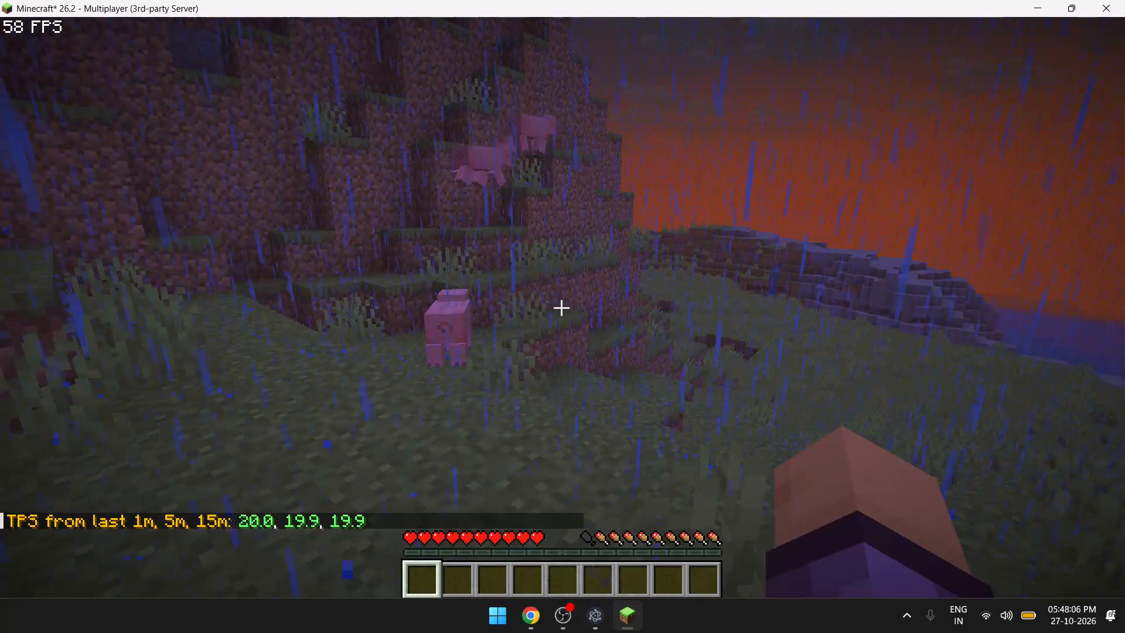
Turn away from the pigs and sprint-jump across the meadow towards the sea.
{"action": "key", "text": "Up"}
{"action": "key", "text": "ctrl+space"}
{"action": "key", "text": "ctrl+space"}
{"action": "key", "text": "ctrl+space"}
{"action": "key", "text": "ctrl+space"}
{"action": "key", "text": "ctrl+space"}
{"action": "key", "text": "ctrl+space"}
{"action": "key", "text": "ctrl+space"}
{"action": "key", "text": "ctrl+space"}
{"action": "key", "text": "ctrl+space"}
{"action": "key", "text": "ctrl+space"}
{"action": "key", "text": "ctrl+space"}
{"action": "key", "text": "ctrl+space"}
{"action": "key", "text": "ctrl+space"}
{"action": "key", "text": "ctrl+space"}
{"action": "key", "text": "ctrl+space"}
{"action": "key", "text": "ctrl+space"}
{"action": "key", "text": "ctrl+space"}
{"action": "key", "text": "ctrl+space"}
{"action": "key", "text": "ctrl+space"}
{"action": "key", "text": "ctrl+space"}
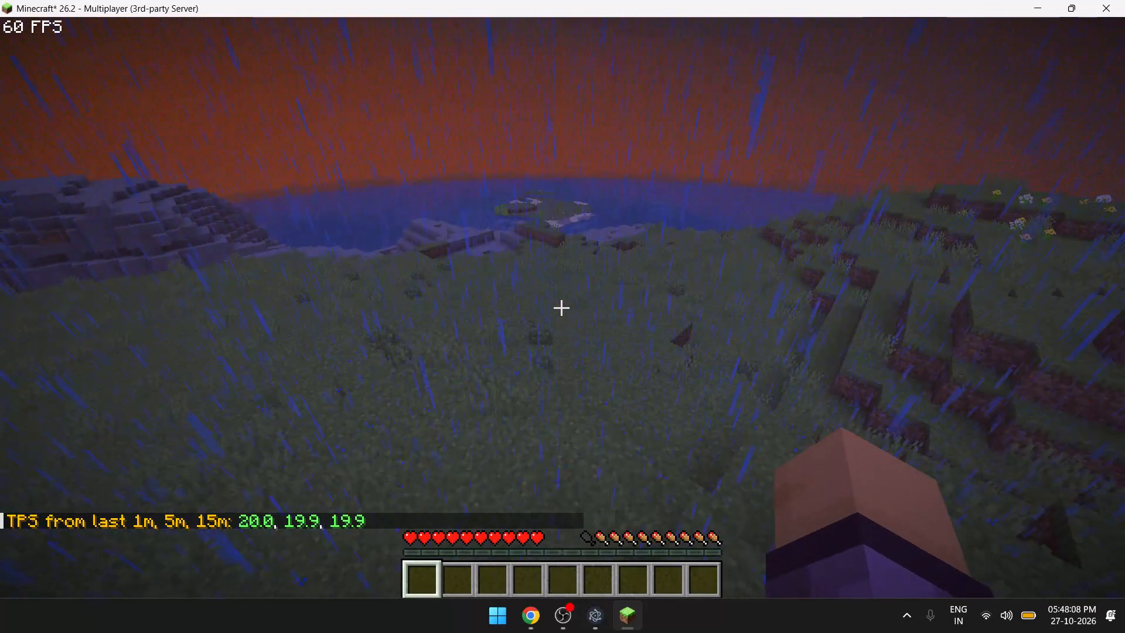